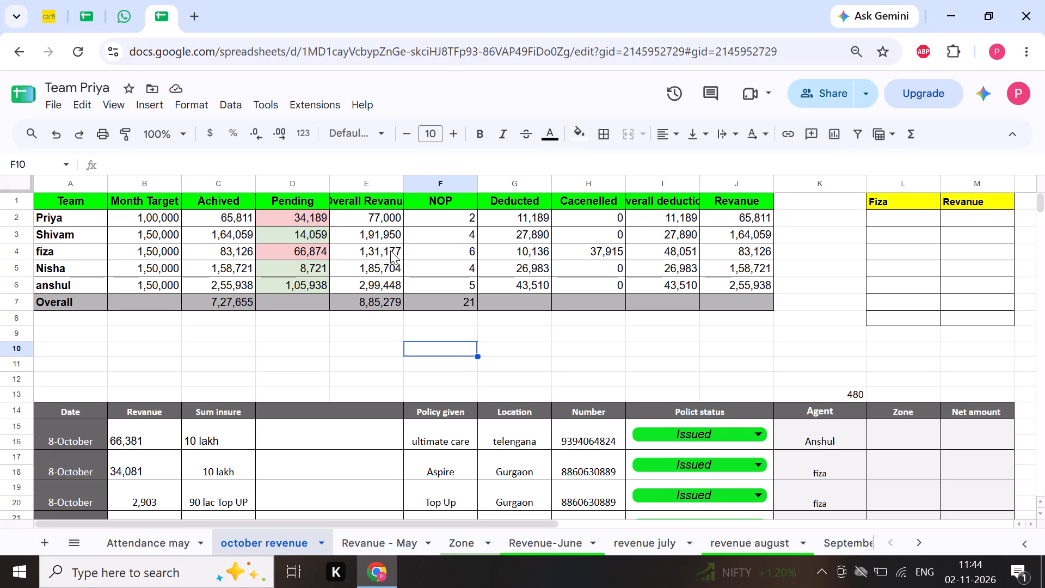
Enter 7,00,000 as the Month Target in the Overall row of the october revenue team summary.
key("Left")
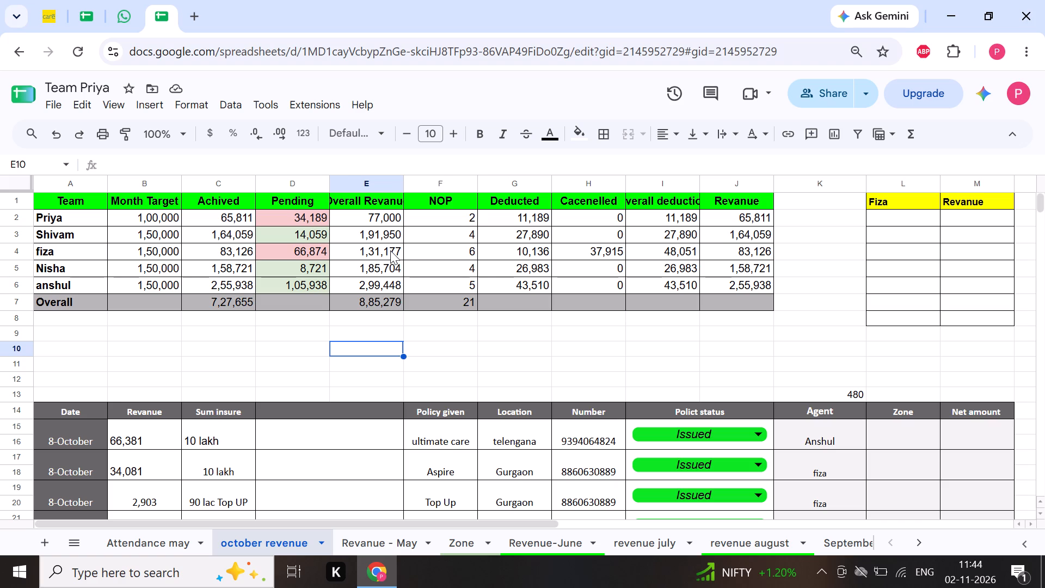
key("Up")
key("Up")
key("Left")
key("Left")
key("Left")
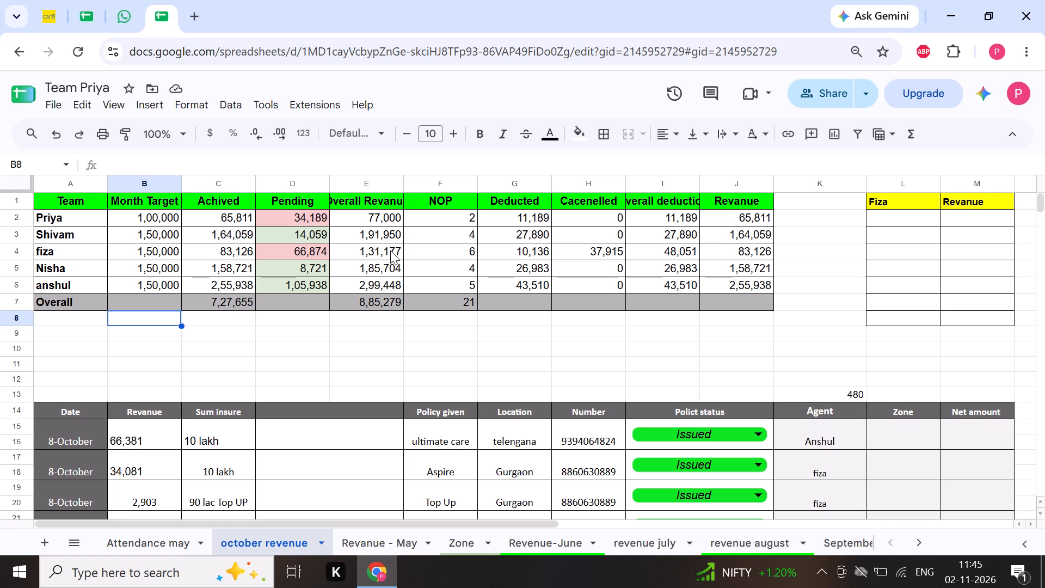
key("Up")
type("7,")
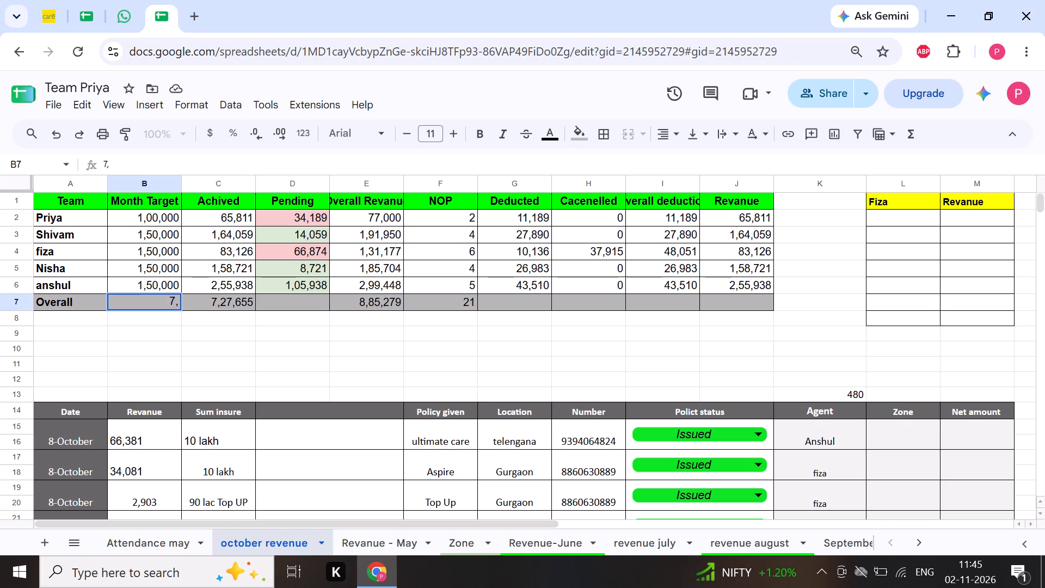
type("00")
type(",000")
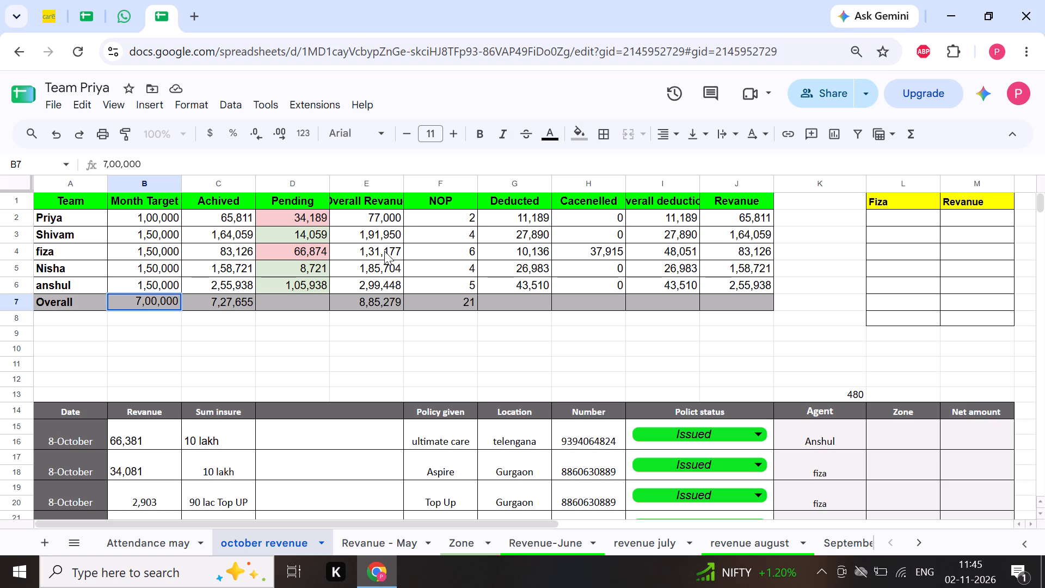
left_click(314, 306)
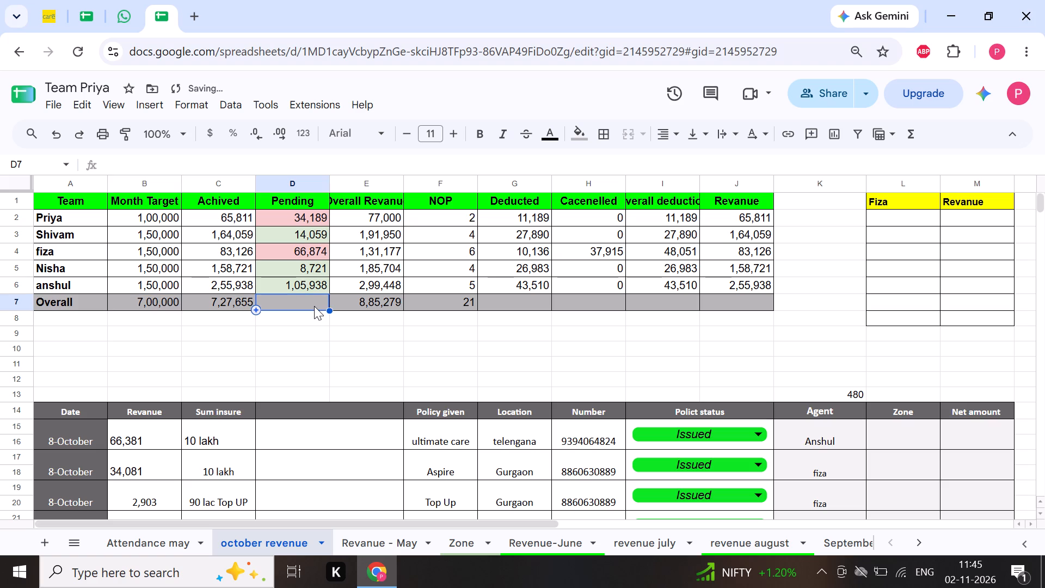
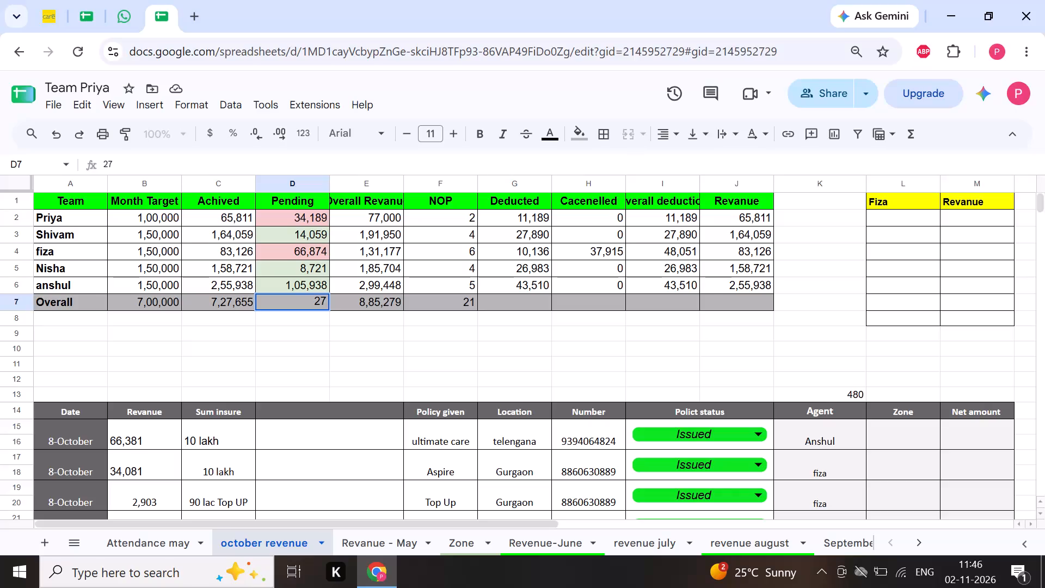
Complete the Pending value in the Overall row as 27,655.
type("655")
key("Right")
Enter 37,915 as the cancelled amount in the Overall row of the team summary.
key("Right")
key("Right")
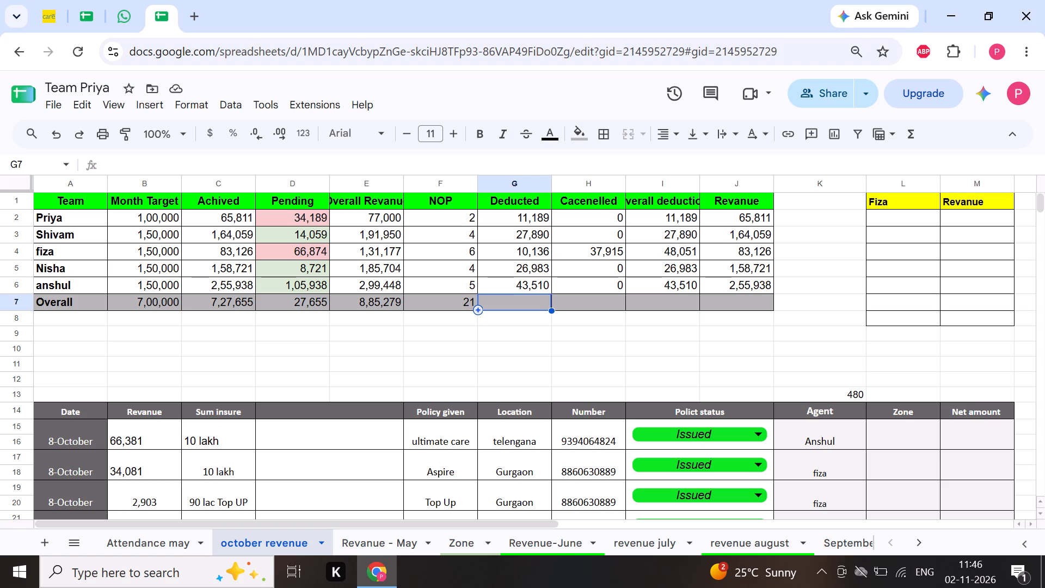
key("Right")
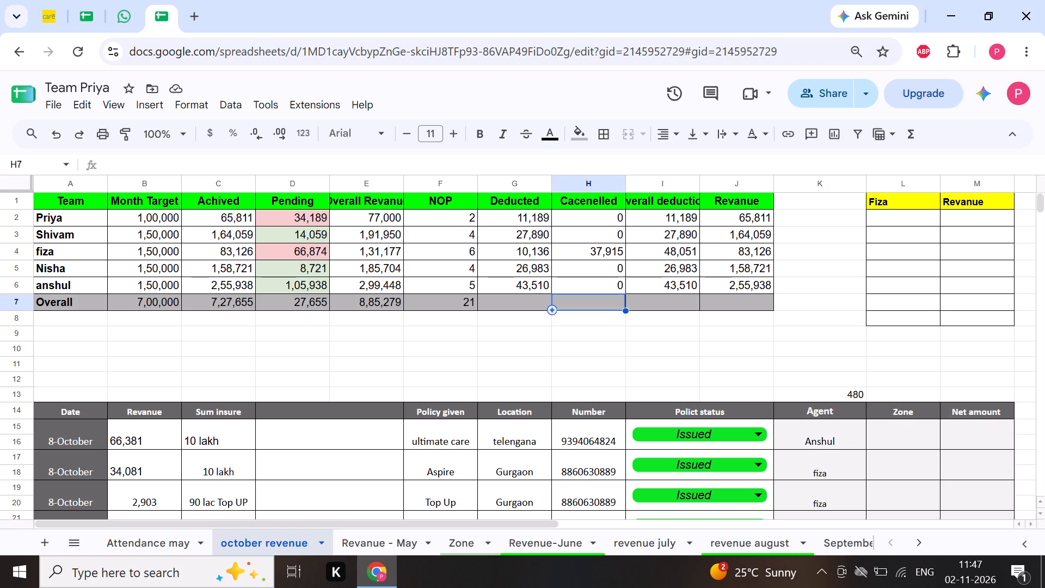
type("37,")
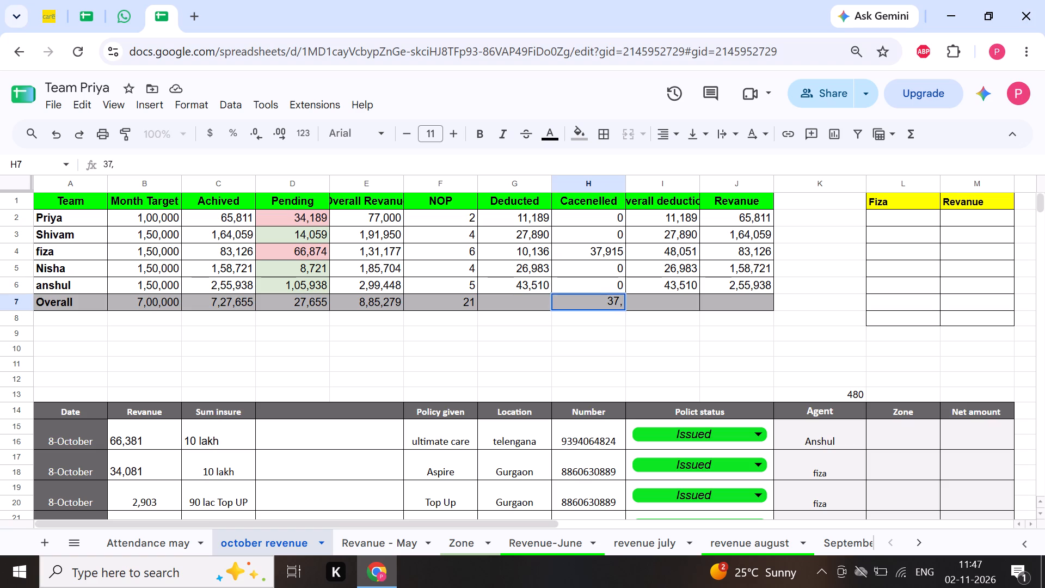
type("915")
key("Right")
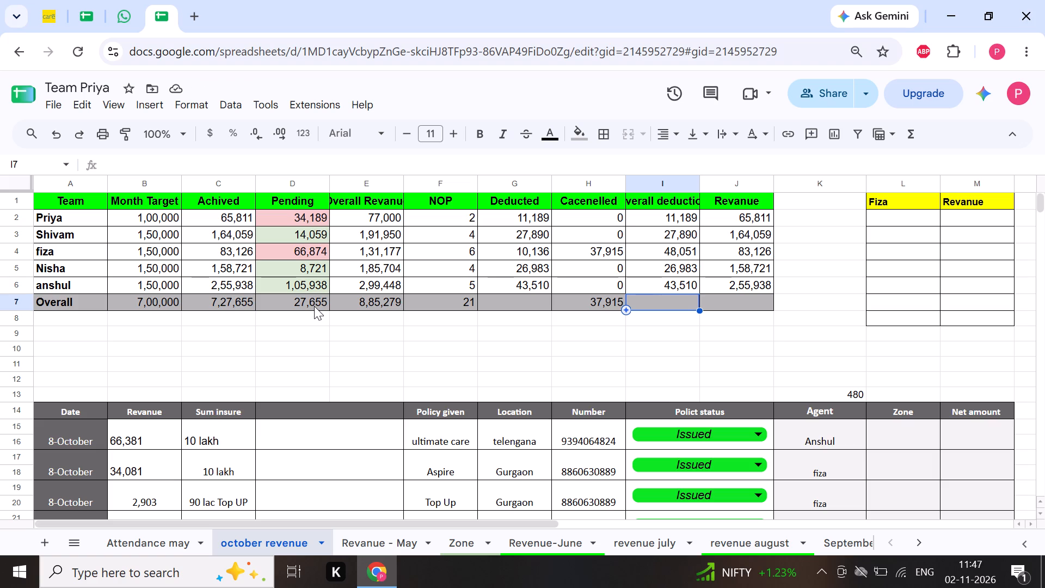
Enter 1,57,623 as the overall deduction in the Overall row.
type("1,")
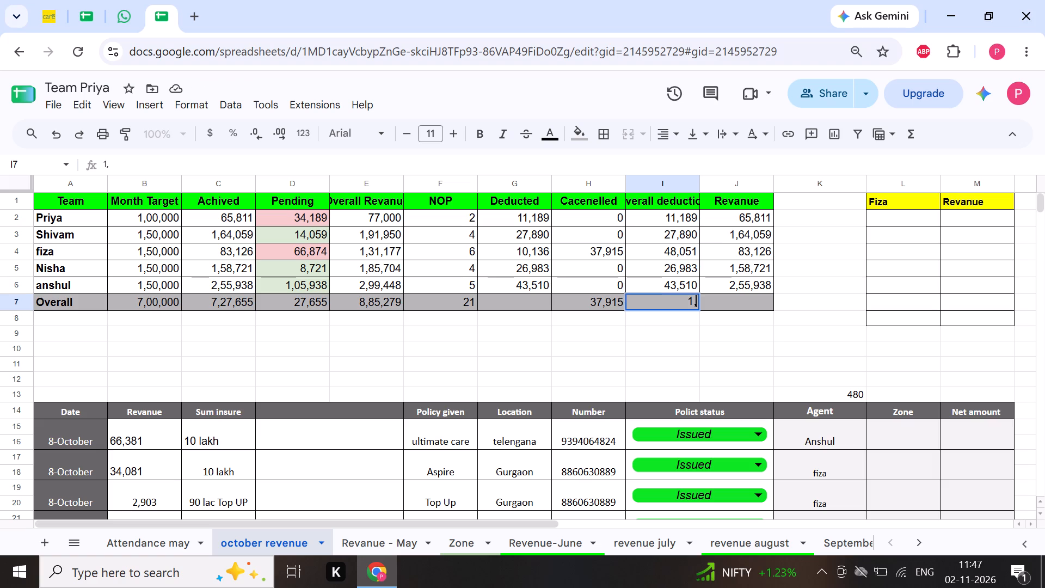
type("57,")
type("623")
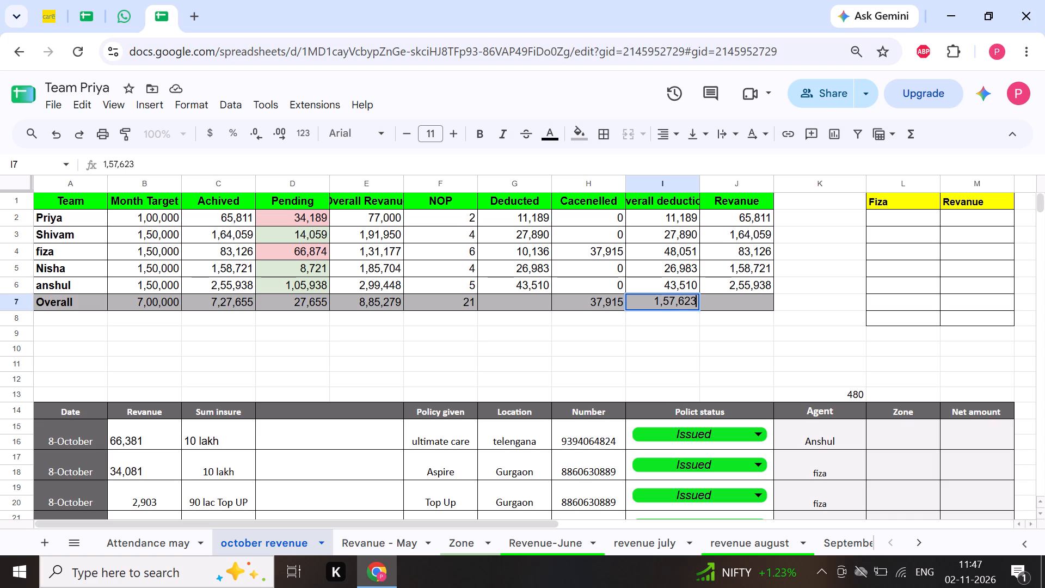
key("Right")
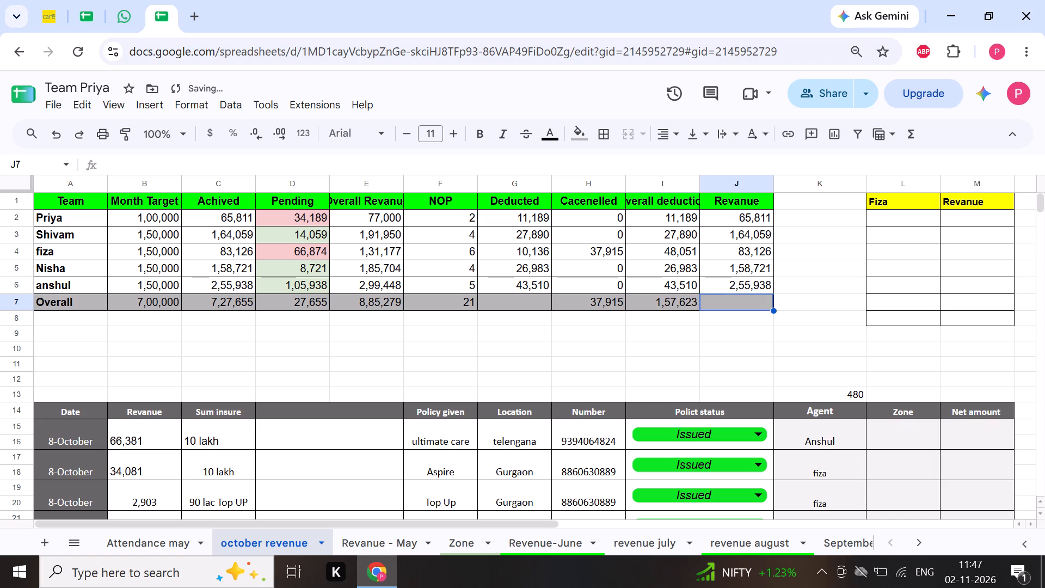
Copy the Overall row's achieved amount, 7,27,655, into the Revenue cell of the same row.
key("Left")
key("Left")
key("Left")
key("Left")
key("Left")
key("Left")
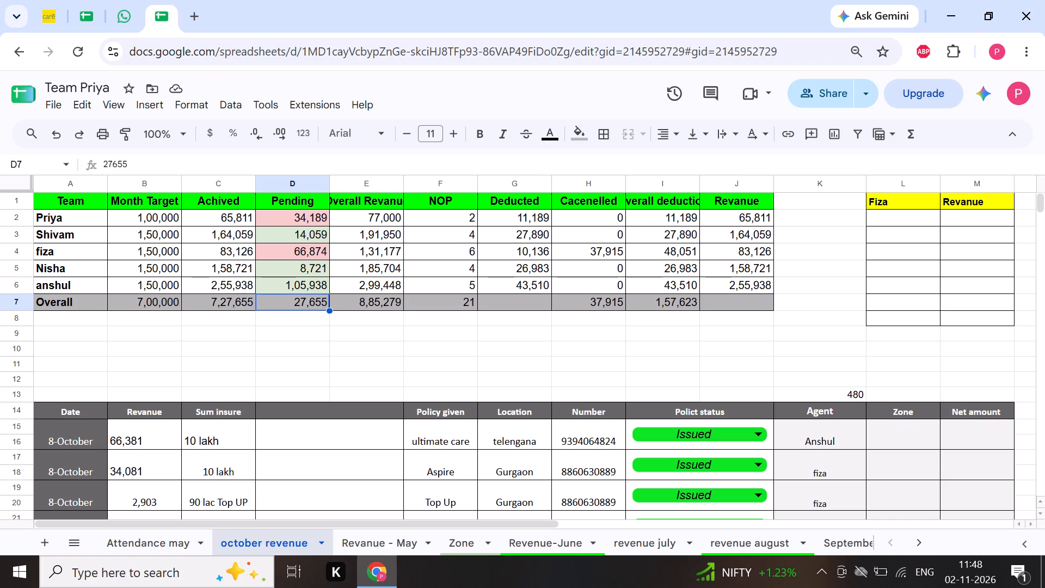
key("Right")
key("Right")
key("Right")
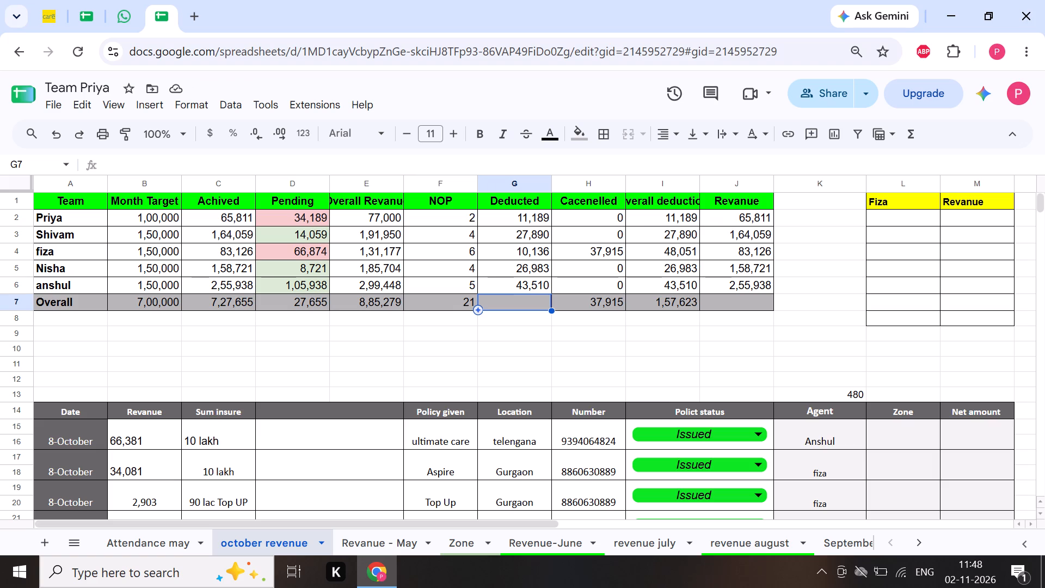
key("Right")
key("Left")
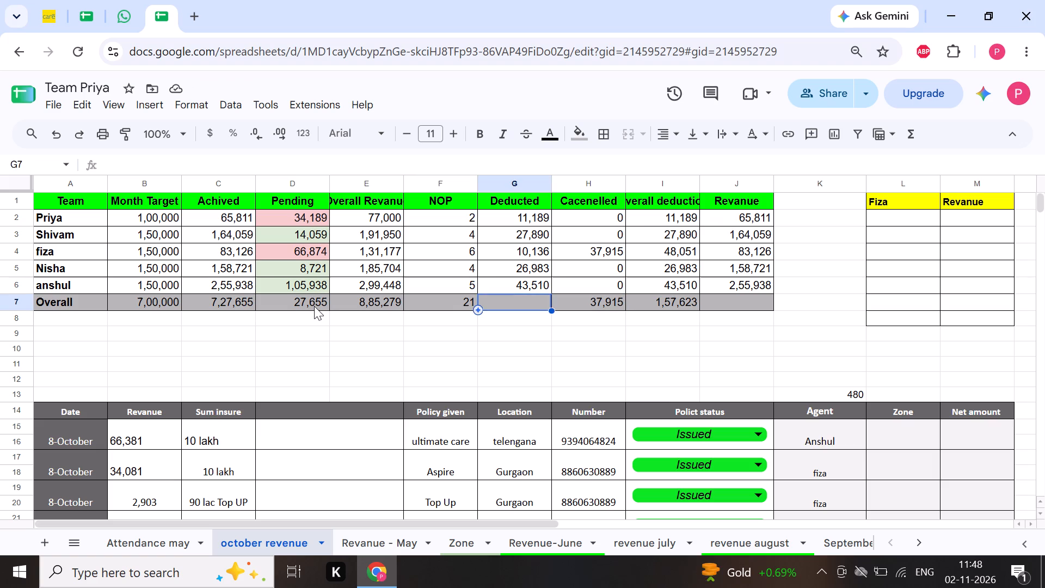
key("Left")
key("Left")
key("Left")
key("Left")
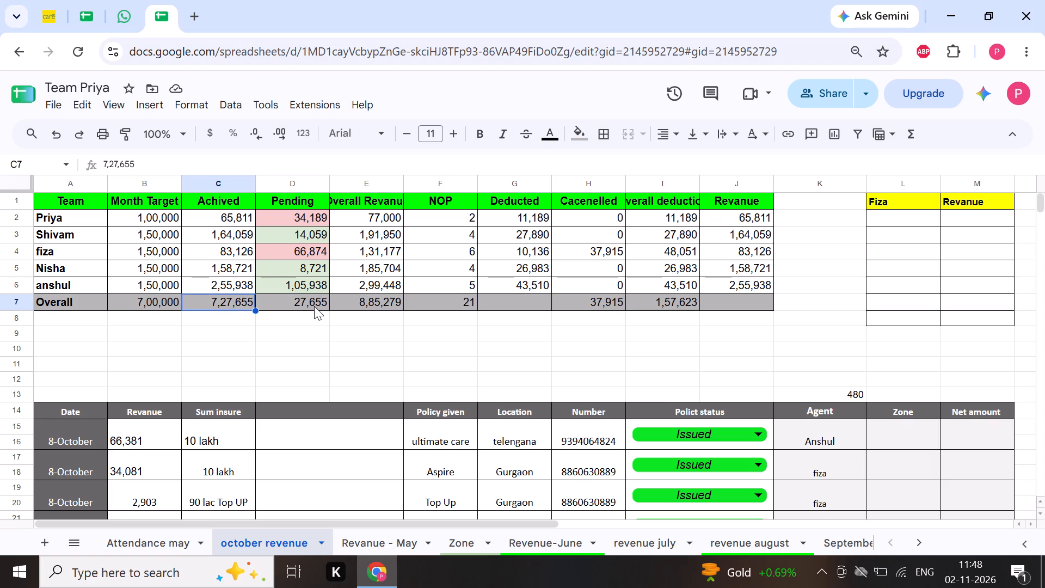
key("ctrl+c")
key("Right")
key("Right")
key("Right")
key("Right")
key("Right")
key("Right")
key("Right")
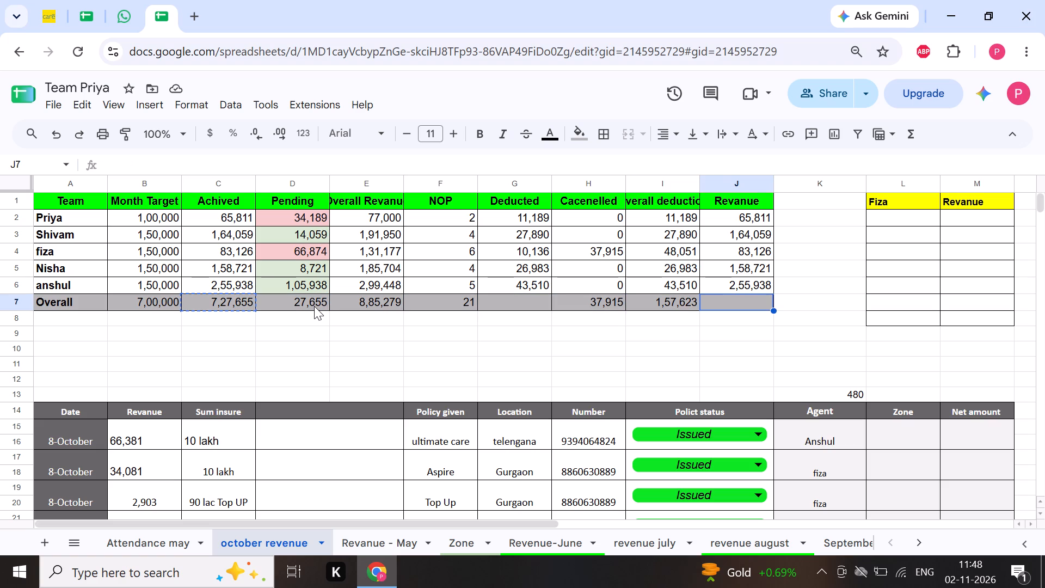
key("ctrl+v")
Enter 1,19,708 as the Deducted amount in the Overall row.
key("Left")
key("Left")
key("Left")
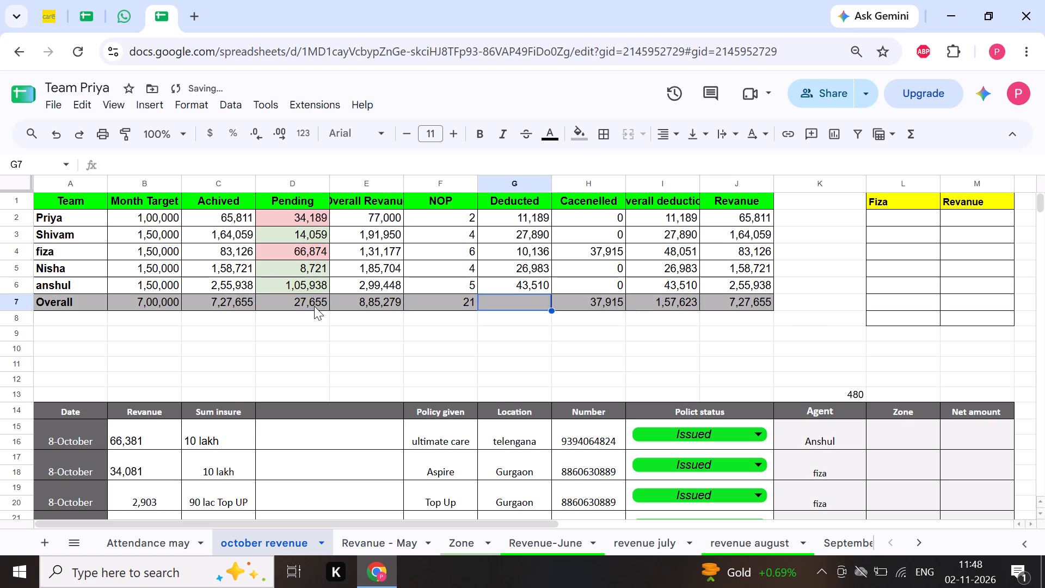
key("Left")
key("Right")
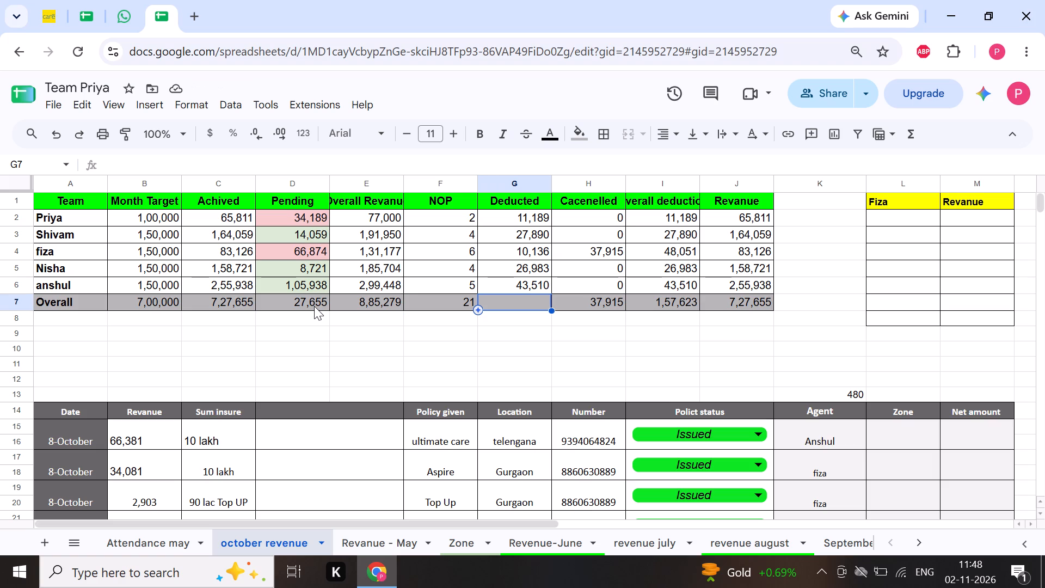
type("1,1")
key("9")
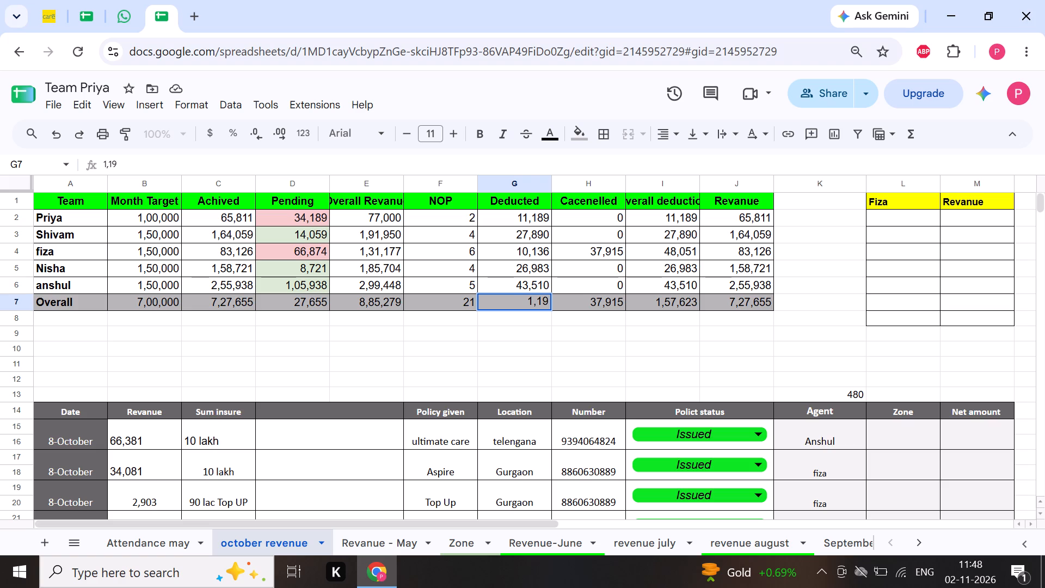
key("comma")
type("708")
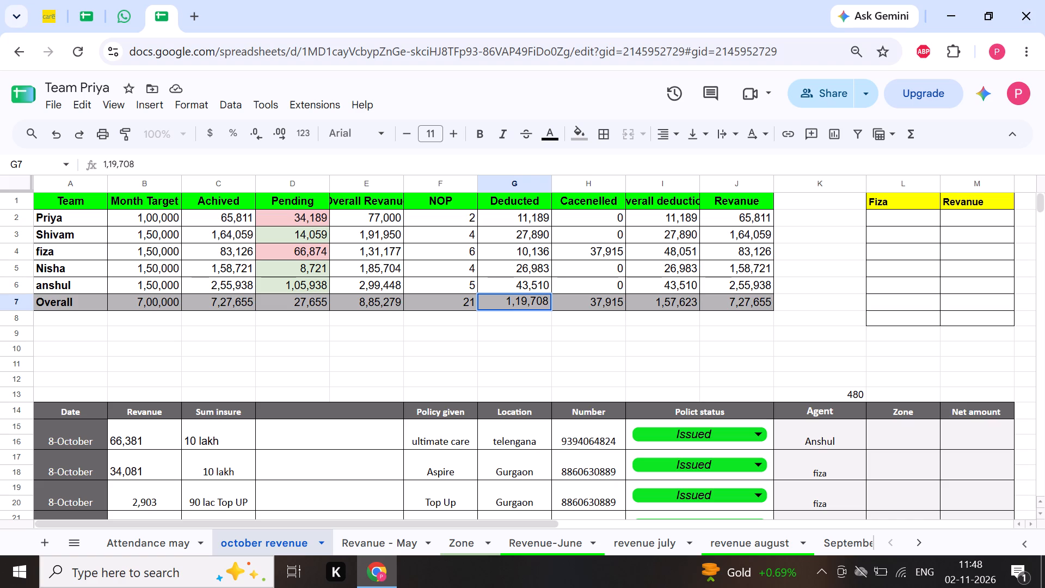
key("Right")
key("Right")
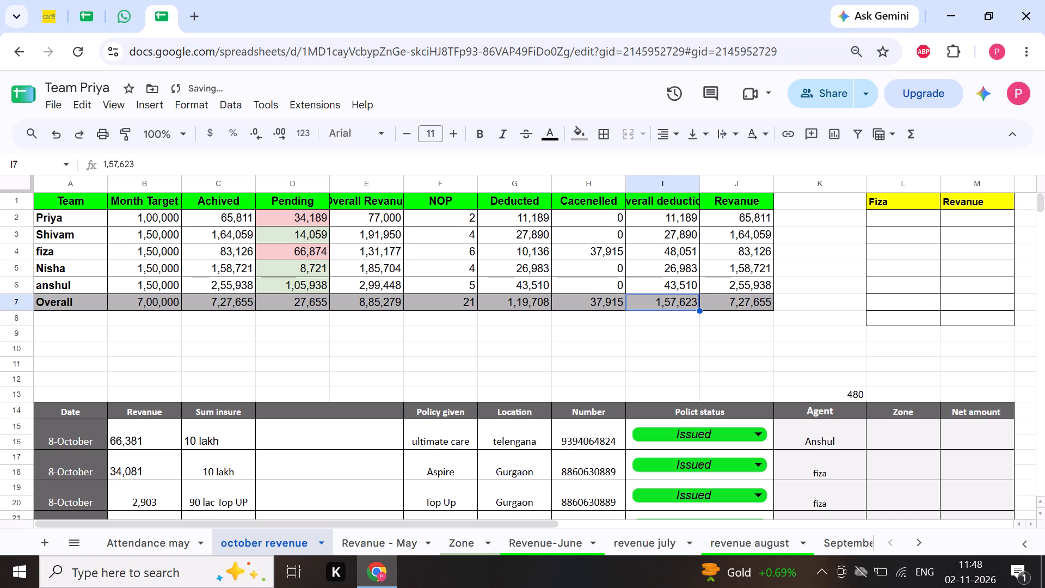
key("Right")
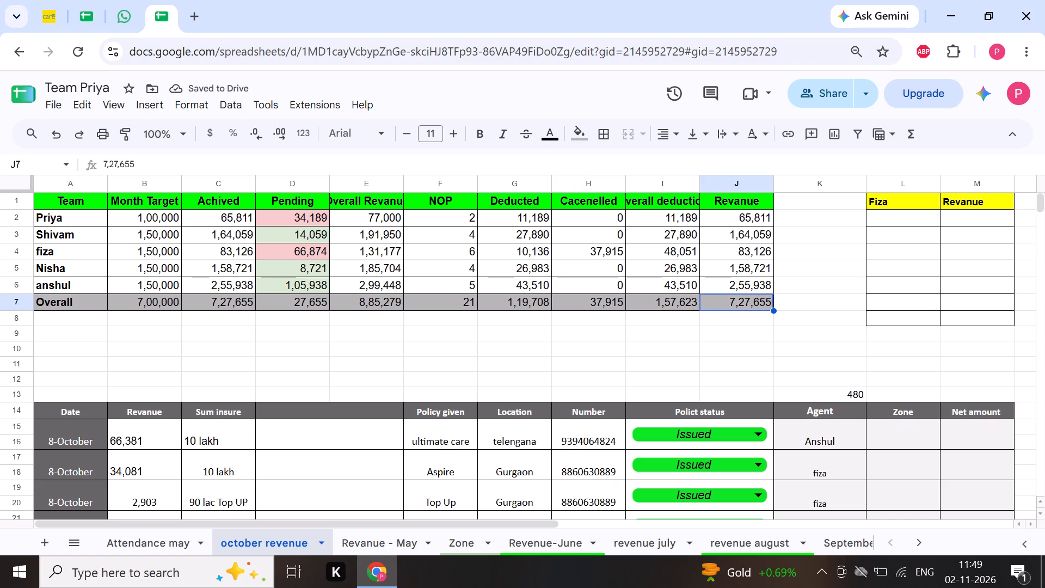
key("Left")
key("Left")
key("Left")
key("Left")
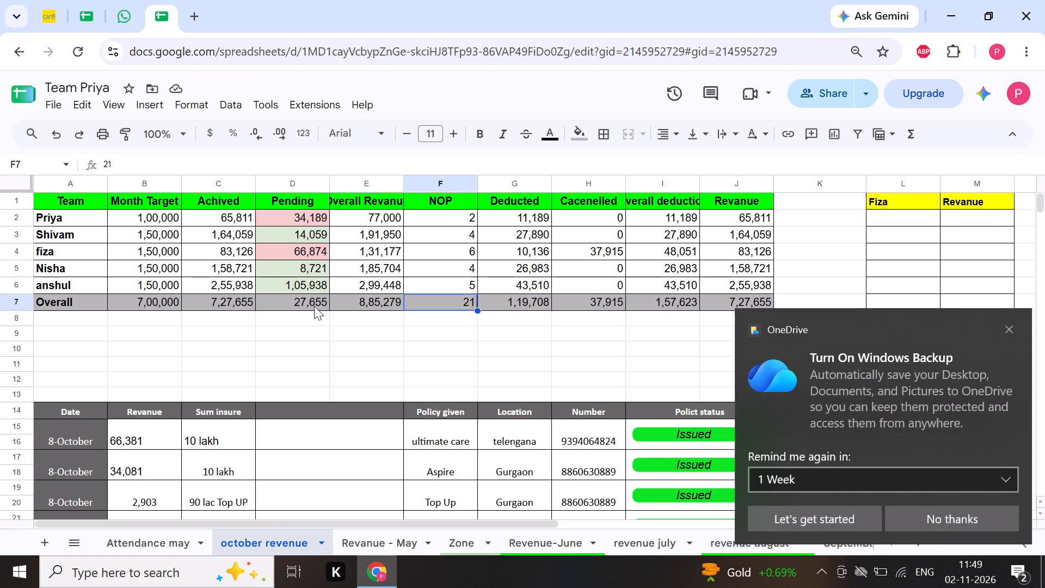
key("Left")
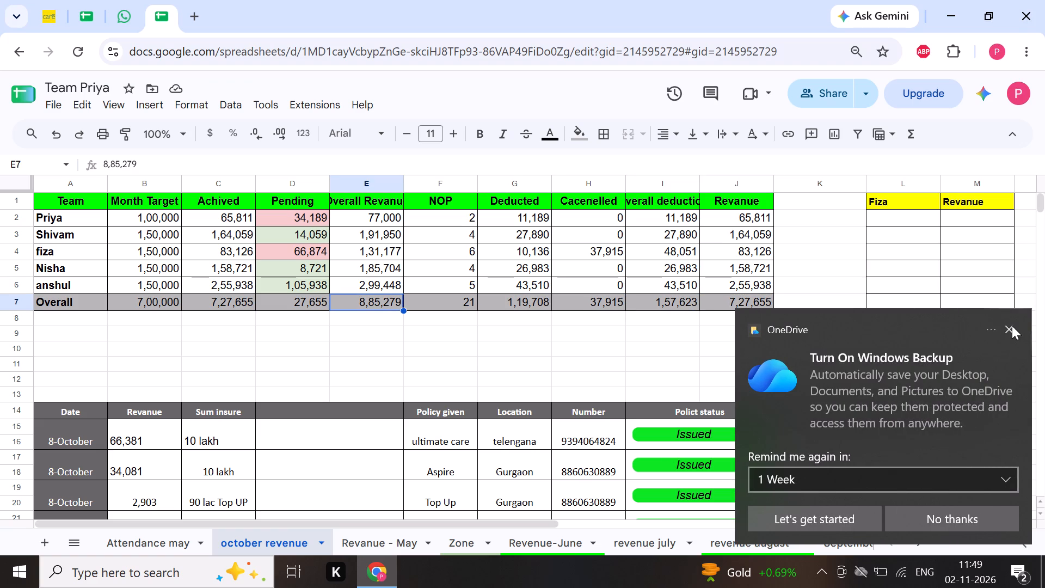
Dismiss the OneDrive backup notification.
left_click(1012, 326)
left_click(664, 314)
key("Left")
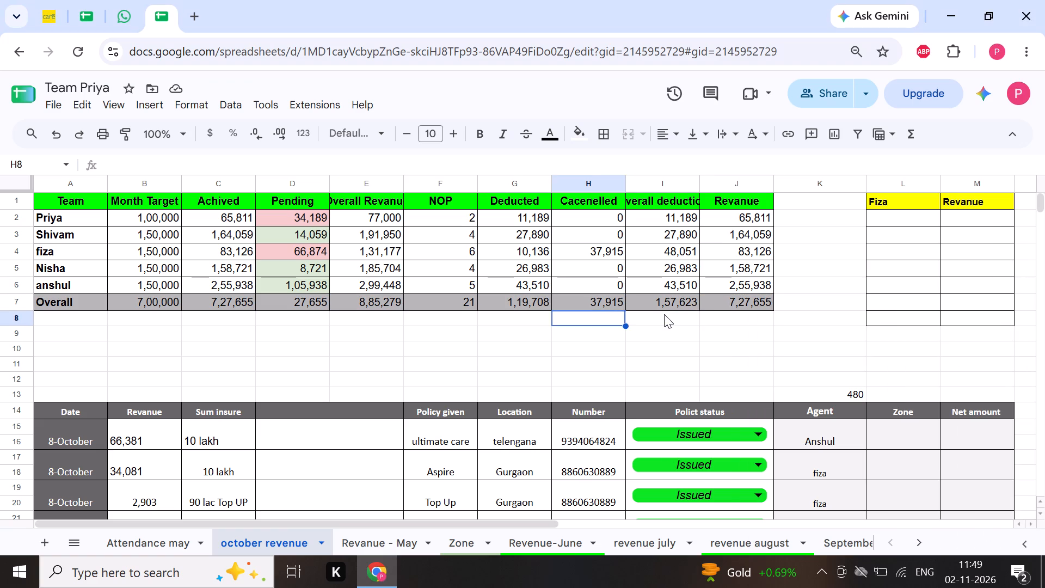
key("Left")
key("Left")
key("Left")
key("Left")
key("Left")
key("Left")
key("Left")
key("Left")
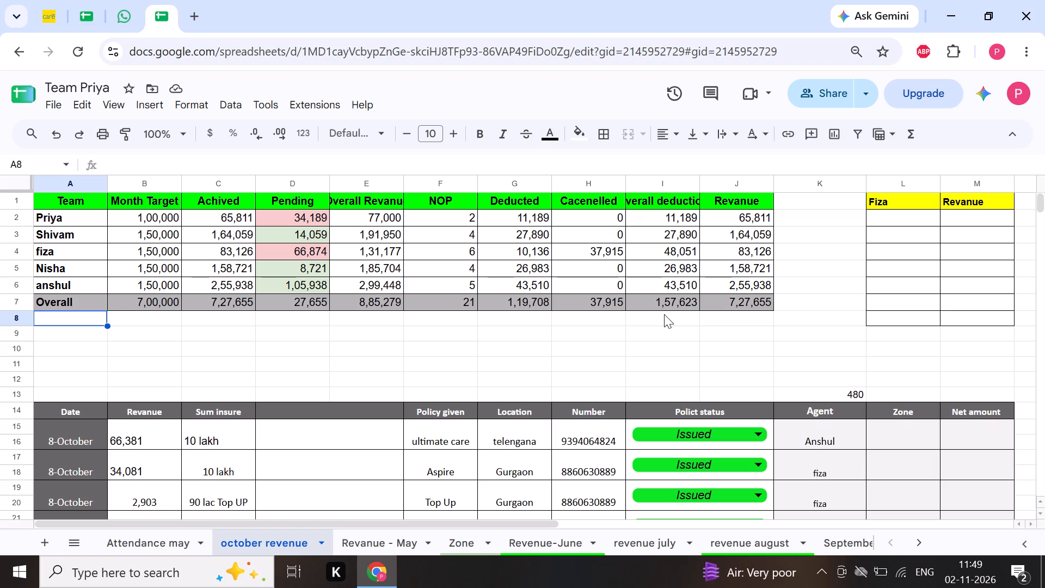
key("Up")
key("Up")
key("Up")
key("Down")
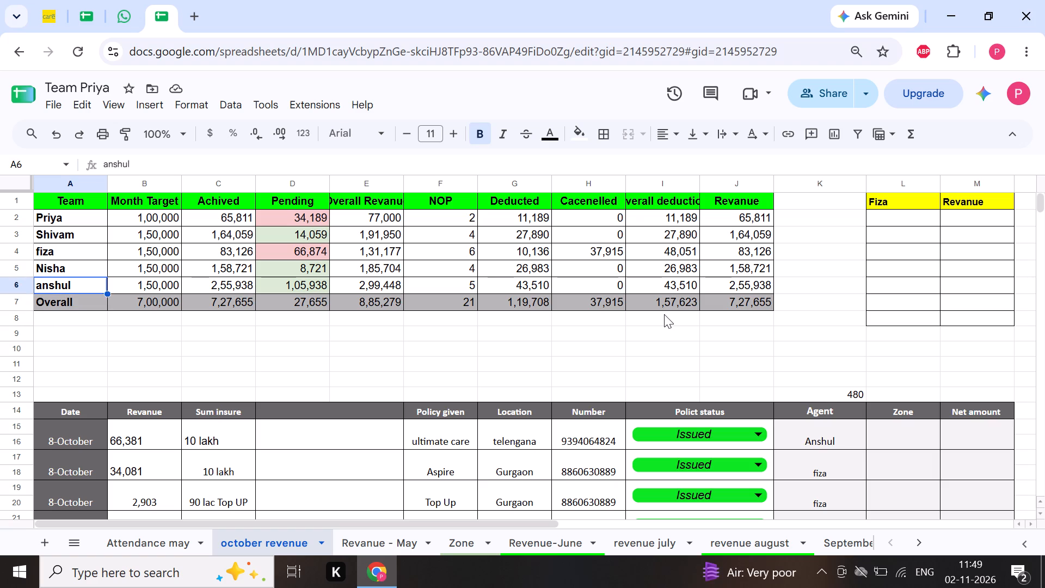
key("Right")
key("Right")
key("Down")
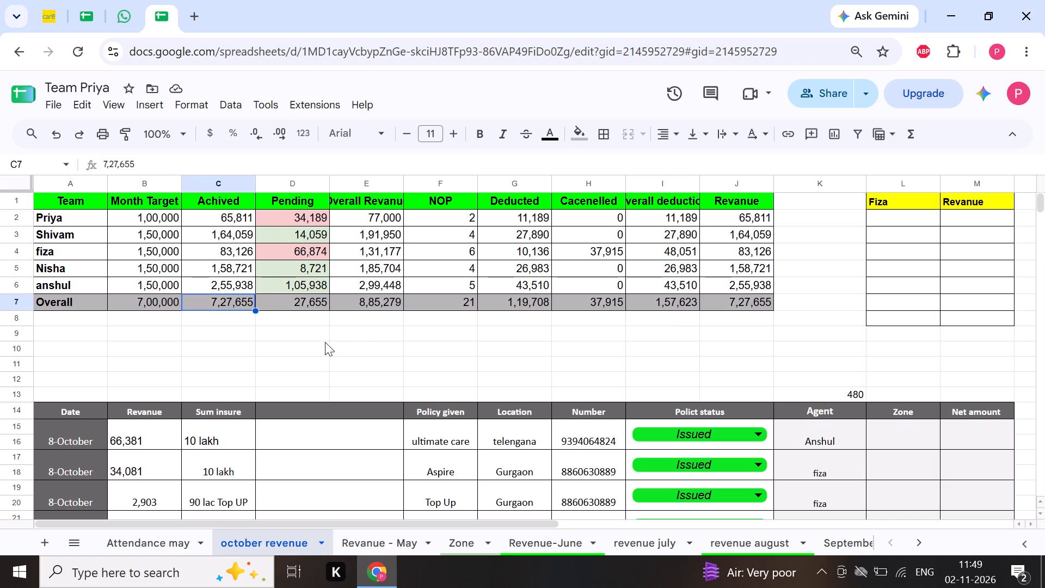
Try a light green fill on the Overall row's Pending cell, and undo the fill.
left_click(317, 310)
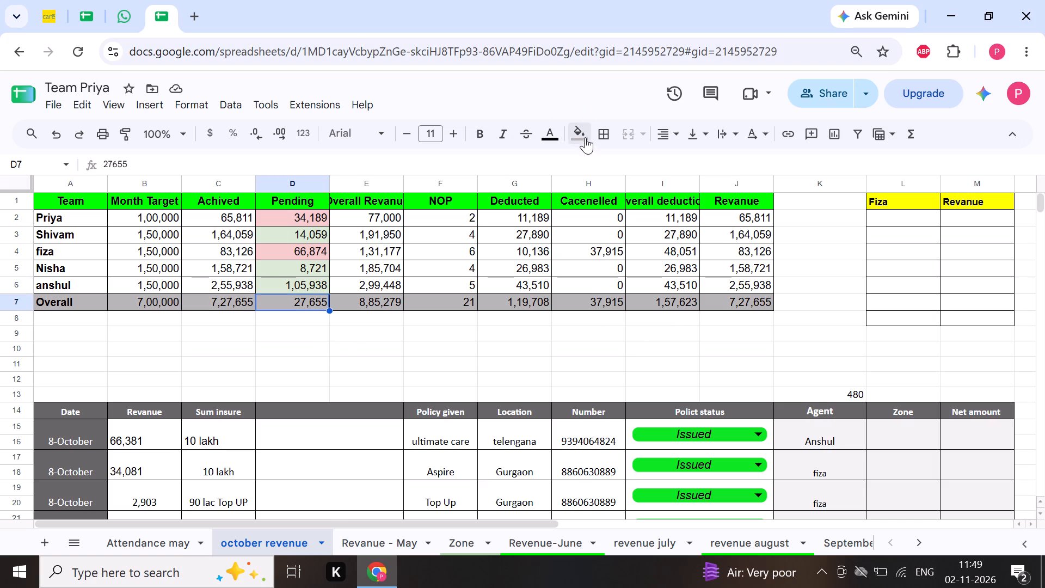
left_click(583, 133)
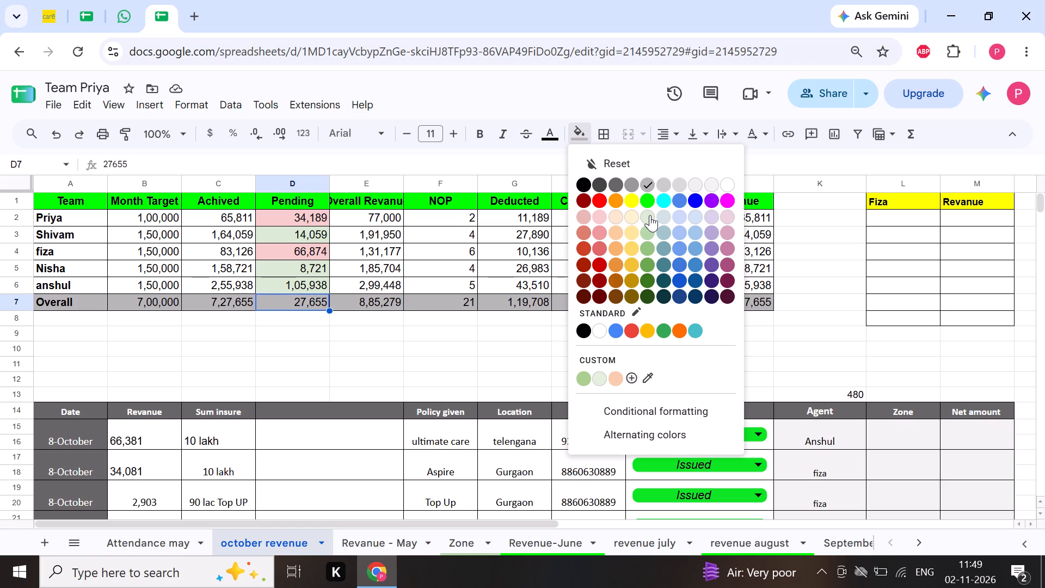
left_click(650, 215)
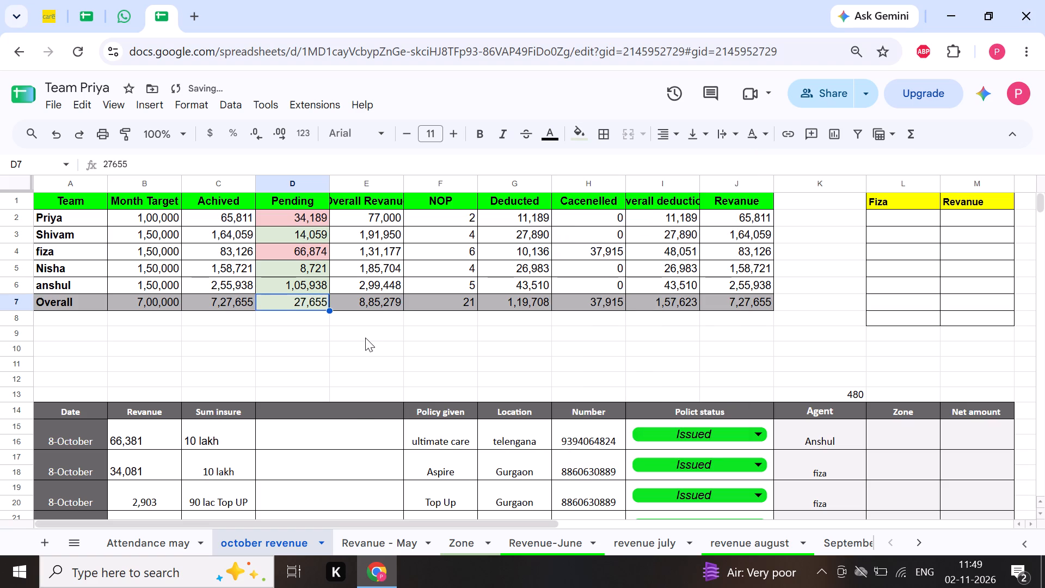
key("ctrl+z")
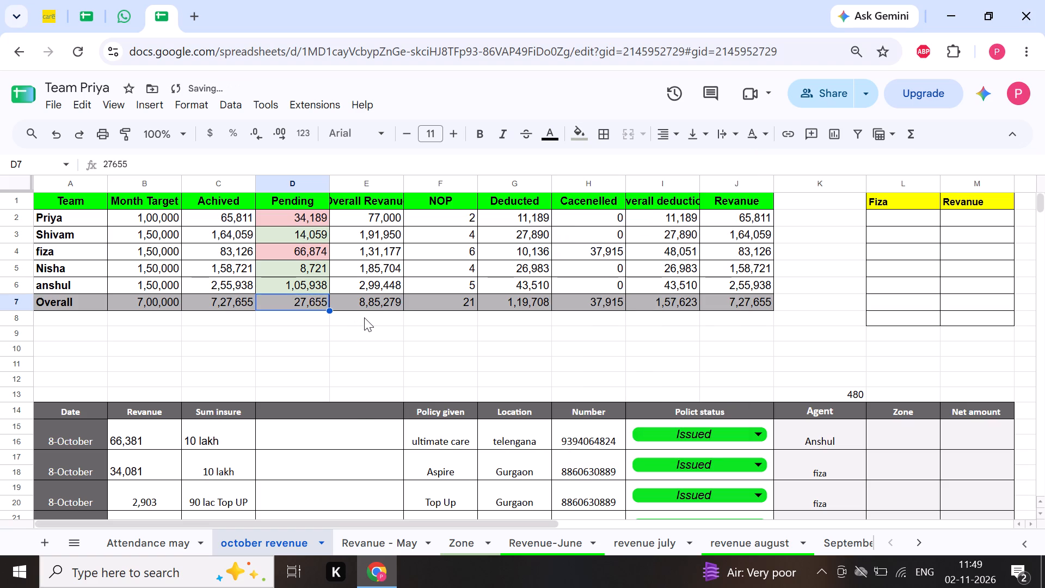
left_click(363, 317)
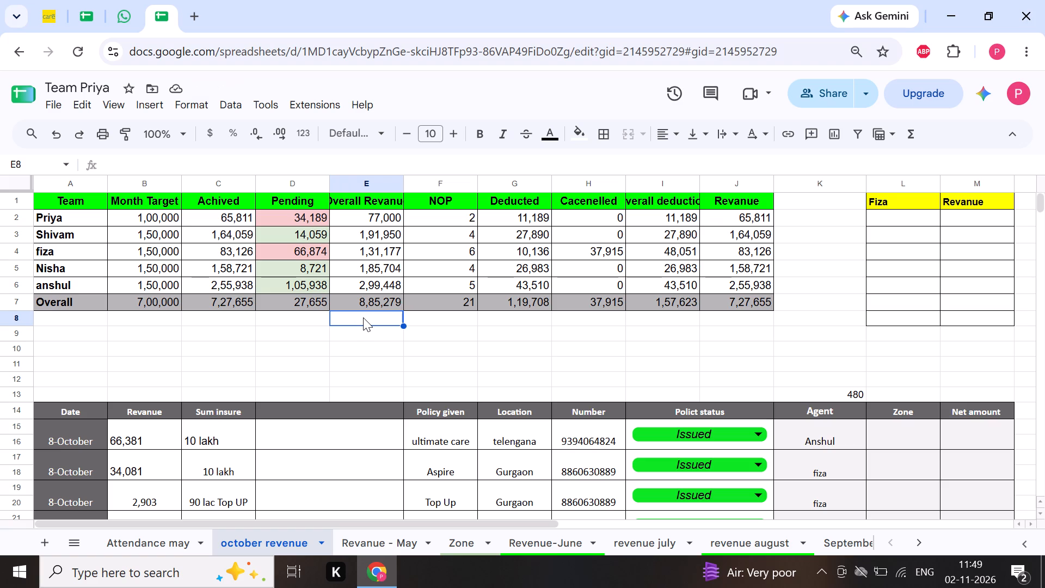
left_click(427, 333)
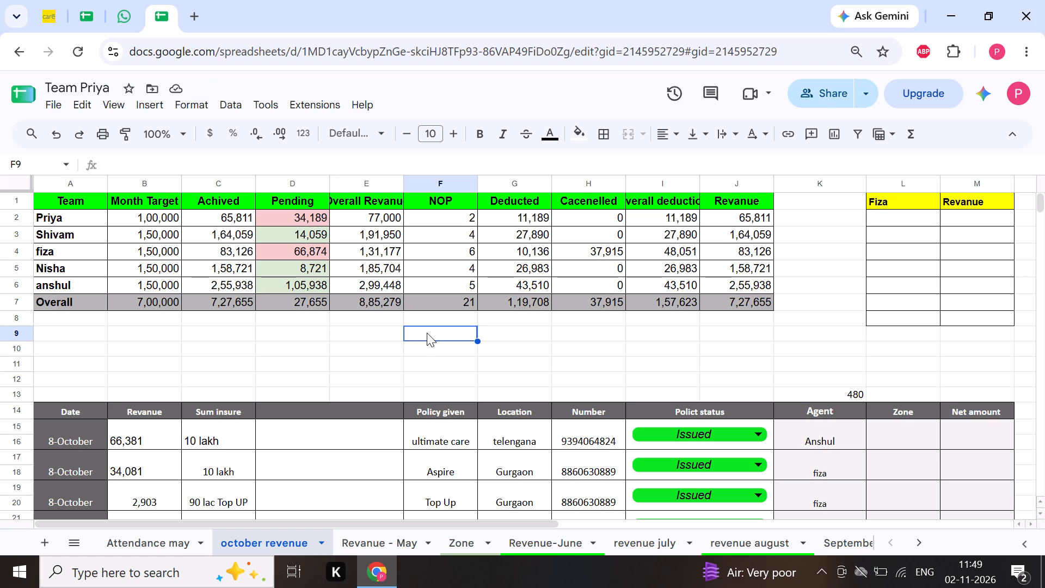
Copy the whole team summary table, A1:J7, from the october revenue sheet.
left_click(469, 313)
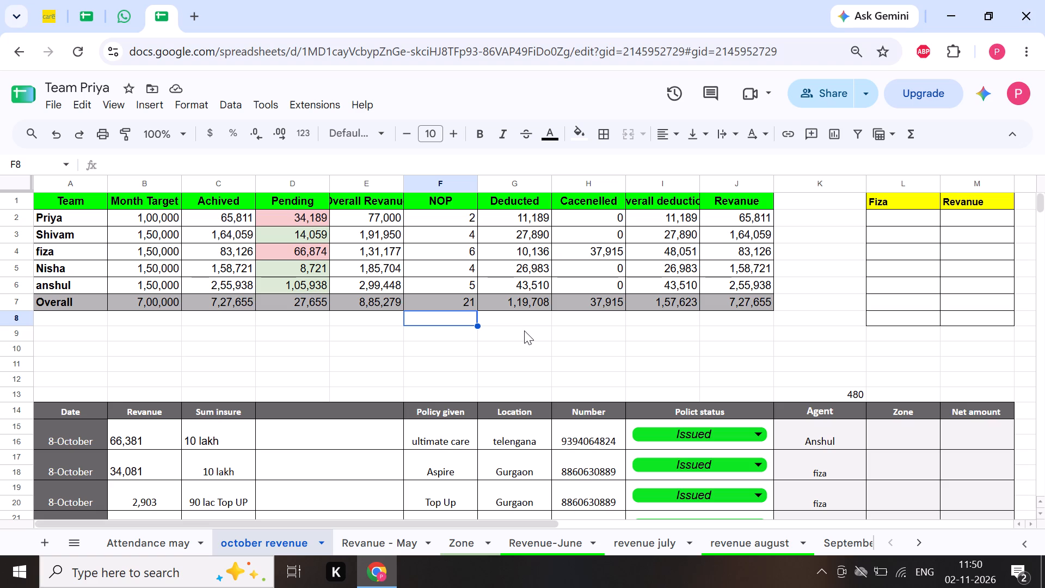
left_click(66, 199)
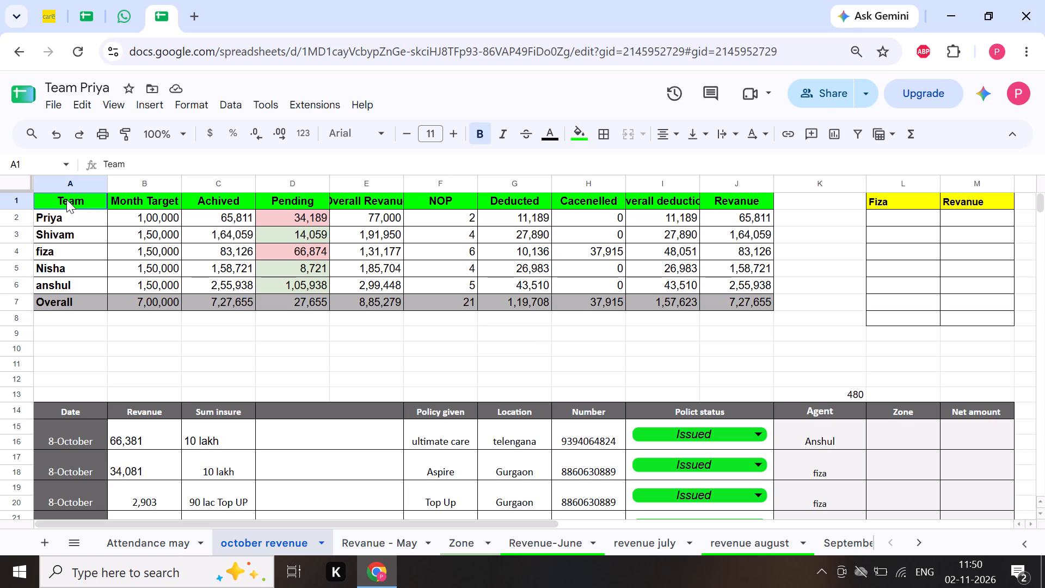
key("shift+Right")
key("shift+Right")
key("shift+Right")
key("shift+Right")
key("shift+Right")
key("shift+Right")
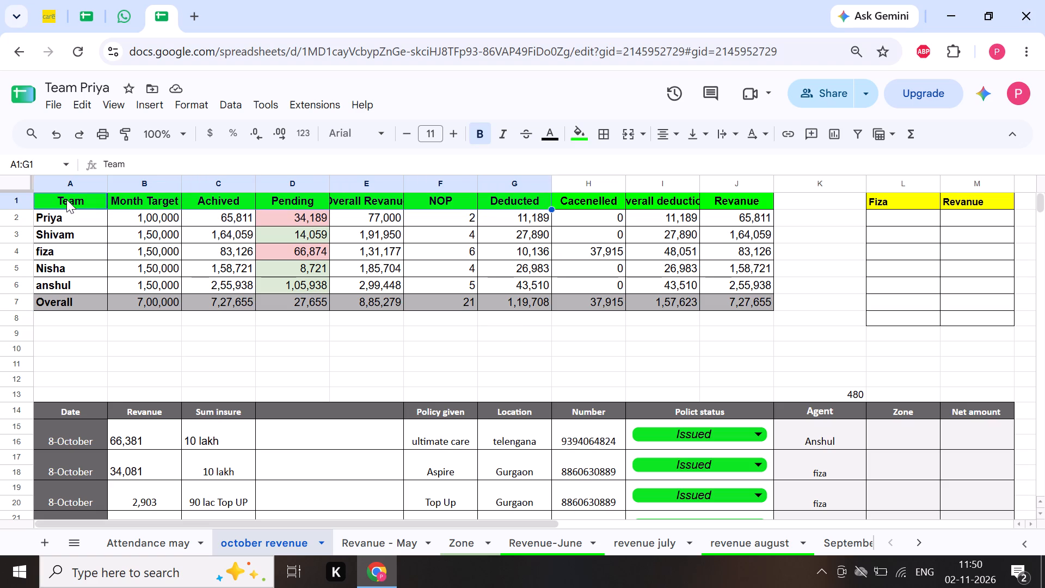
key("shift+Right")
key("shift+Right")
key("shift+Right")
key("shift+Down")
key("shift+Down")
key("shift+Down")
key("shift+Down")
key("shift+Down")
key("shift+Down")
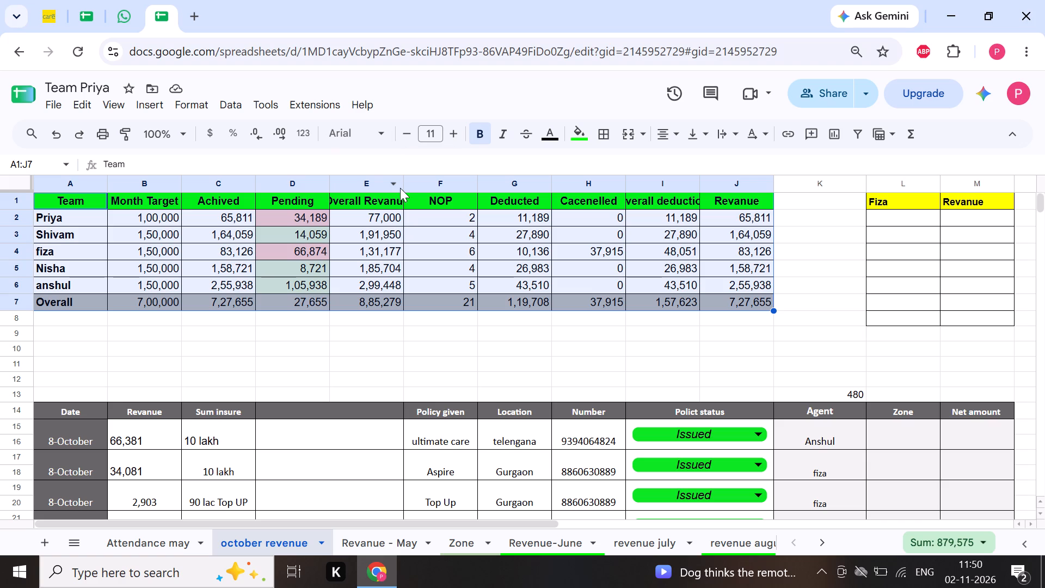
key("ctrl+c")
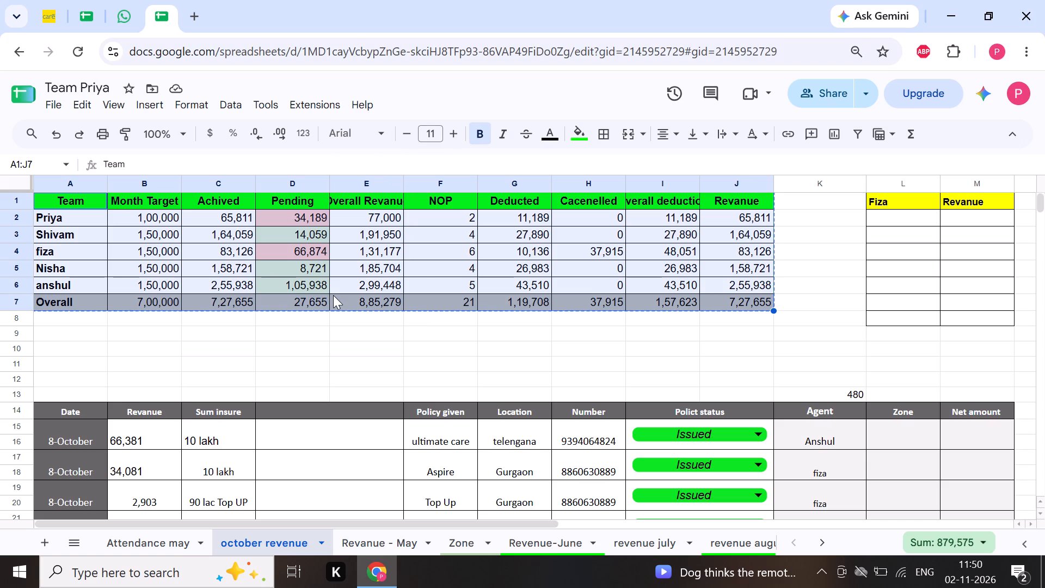
Reselect the summary table from the Team header through the Overall row's Revenue cell, A1:J7, and copy it again.
left_click(333, 295)
left_click(58, 200)
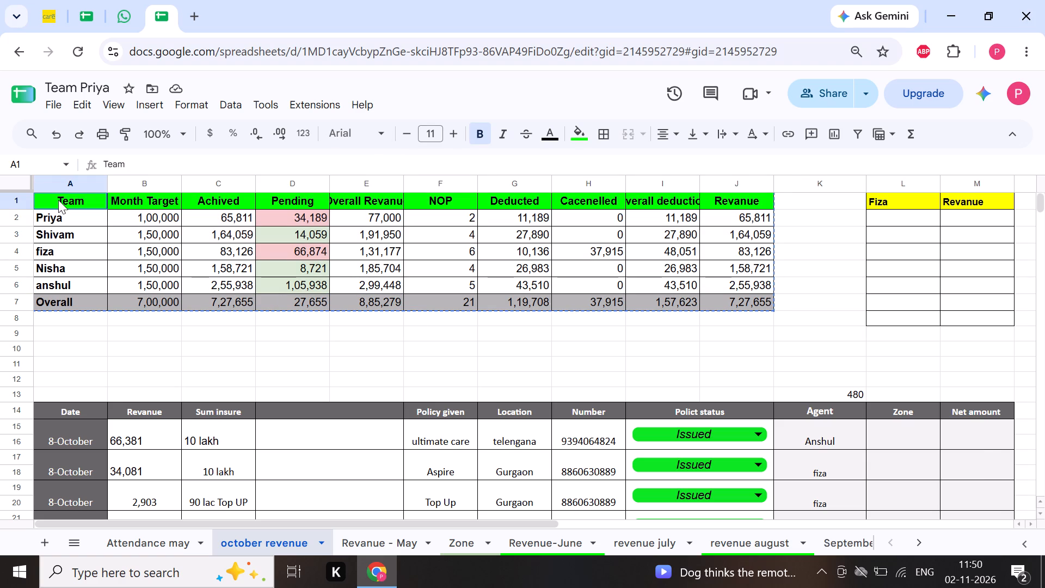
key("shift+Right")
key("shift+Right")
key("shift+Right")
key("shift+Right")
key("shift+Right")
key("shift+Right")
key("shift+Right")
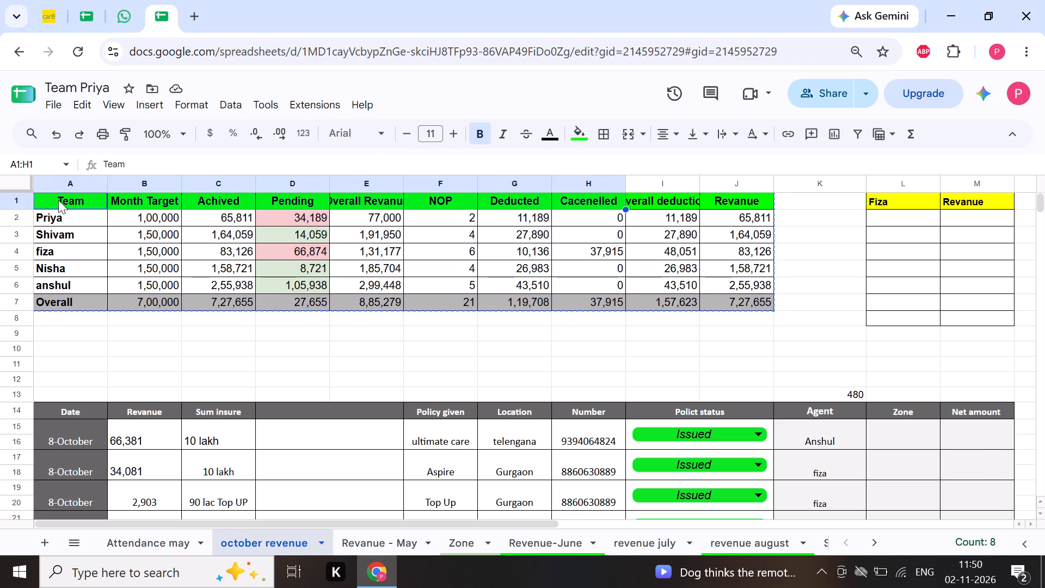
key("shift+Right")
key("shift+Down")
key("shift+Right")
key("shift+Down")
key("shift+Down")
key("shift+Down")
key("shift+Down")
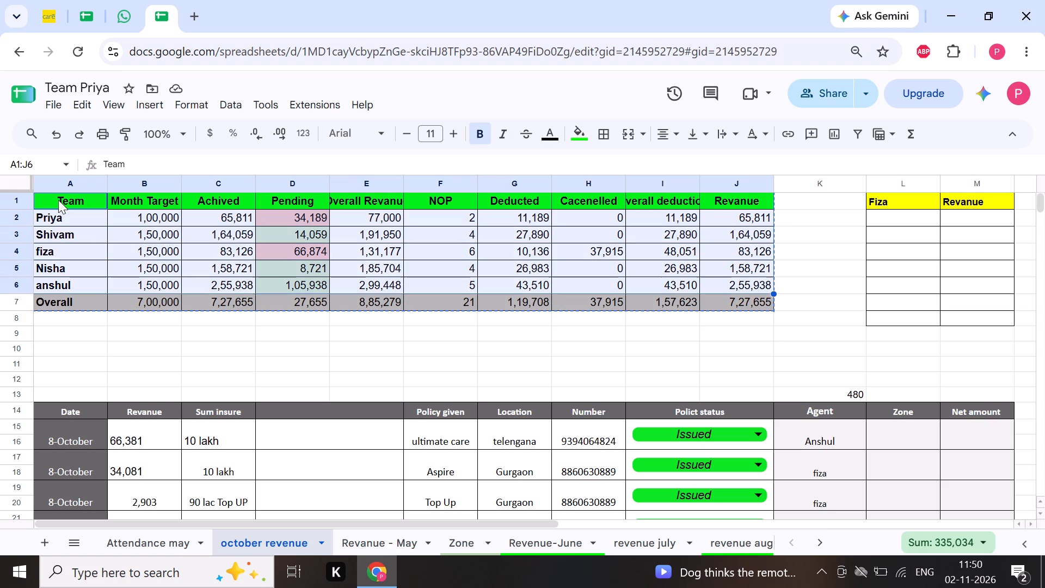
key("shift+Down")
key("ctrl+c")
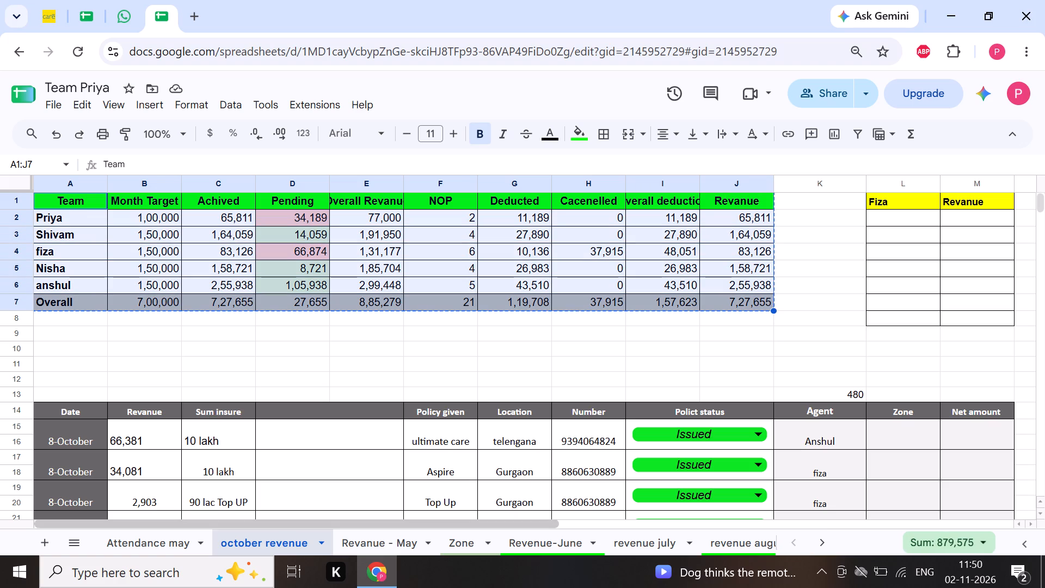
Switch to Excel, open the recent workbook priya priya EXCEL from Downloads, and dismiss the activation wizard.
left_click(111, 577)
type("exc")
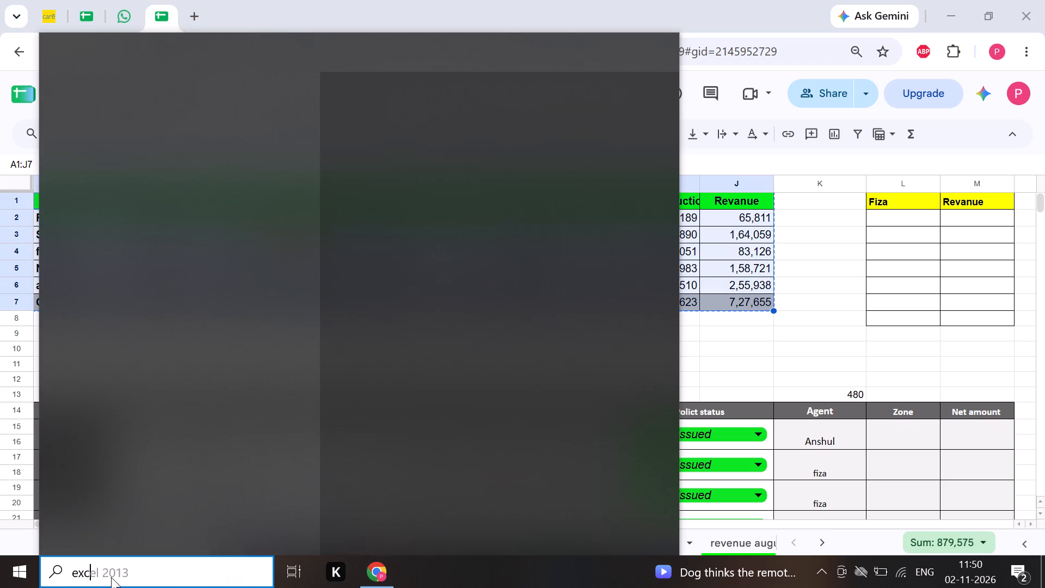
left_click(164, 124)
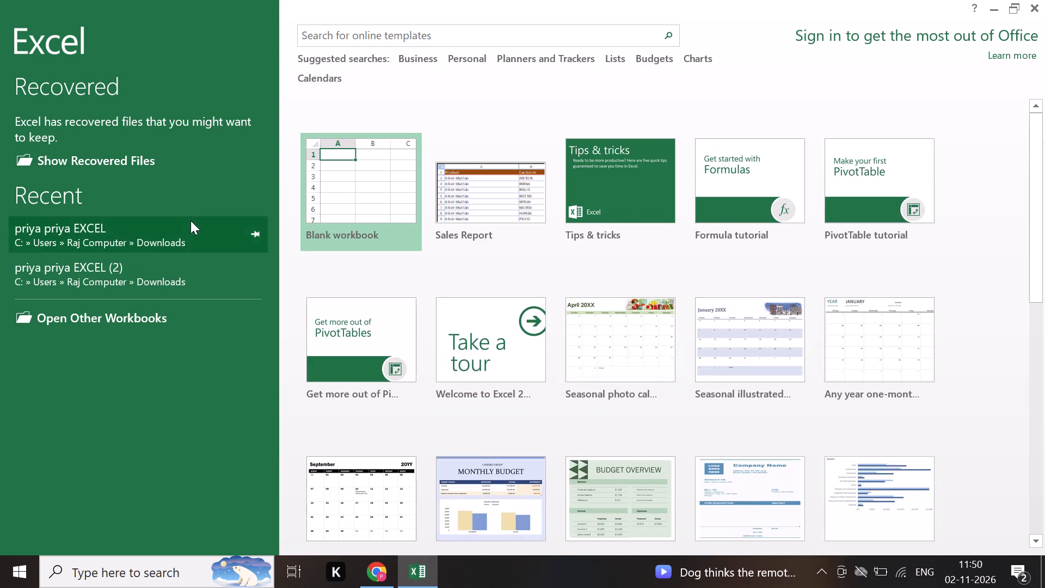
left_click(143, 236)
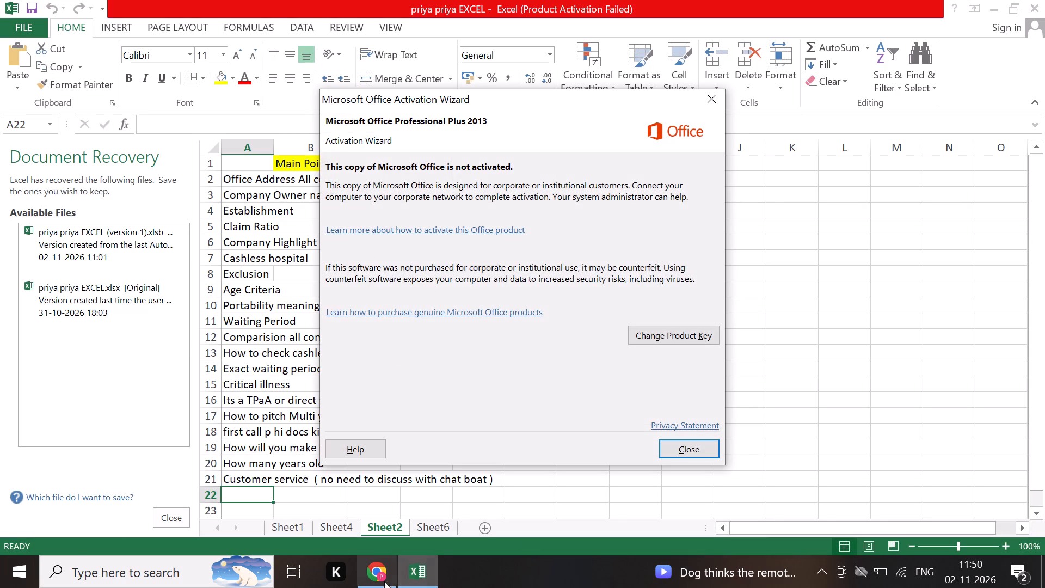
left_click(710, 94)
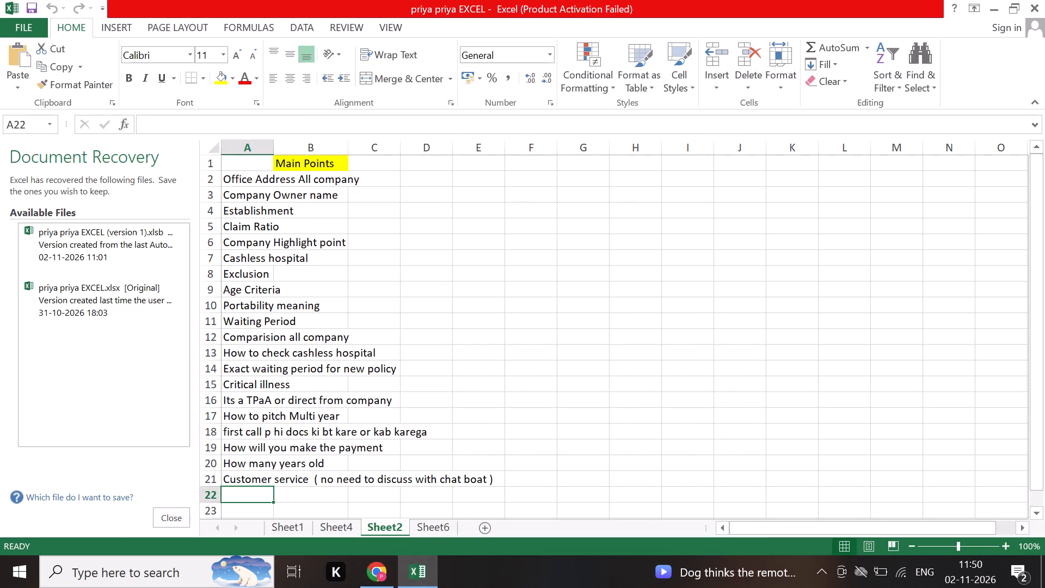
Add a new blank worksheet after Sheet6 and paste the copied team summary table starting at A1.
left_click(433, 528)
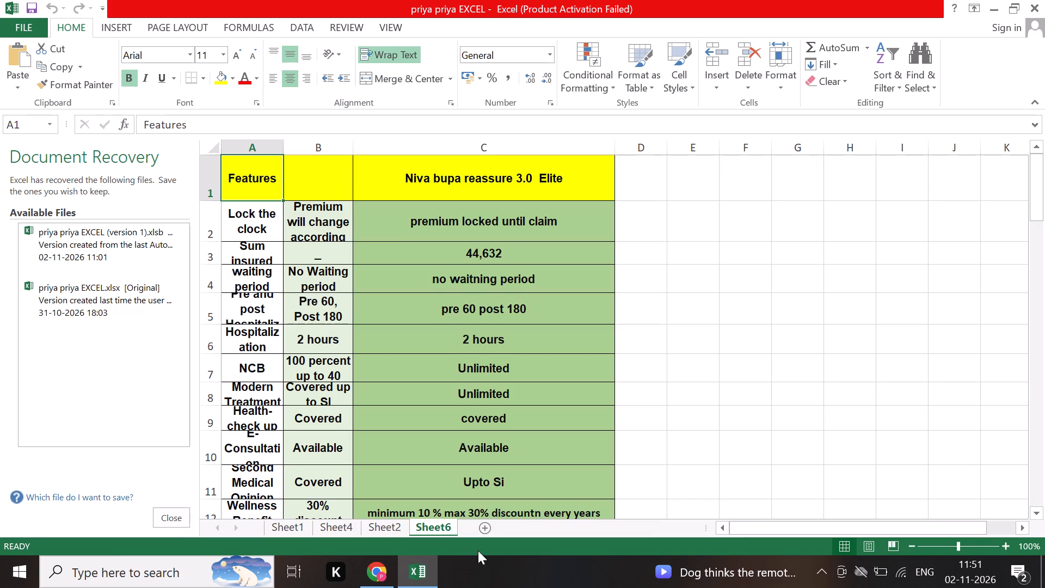
left_click(483, 536)
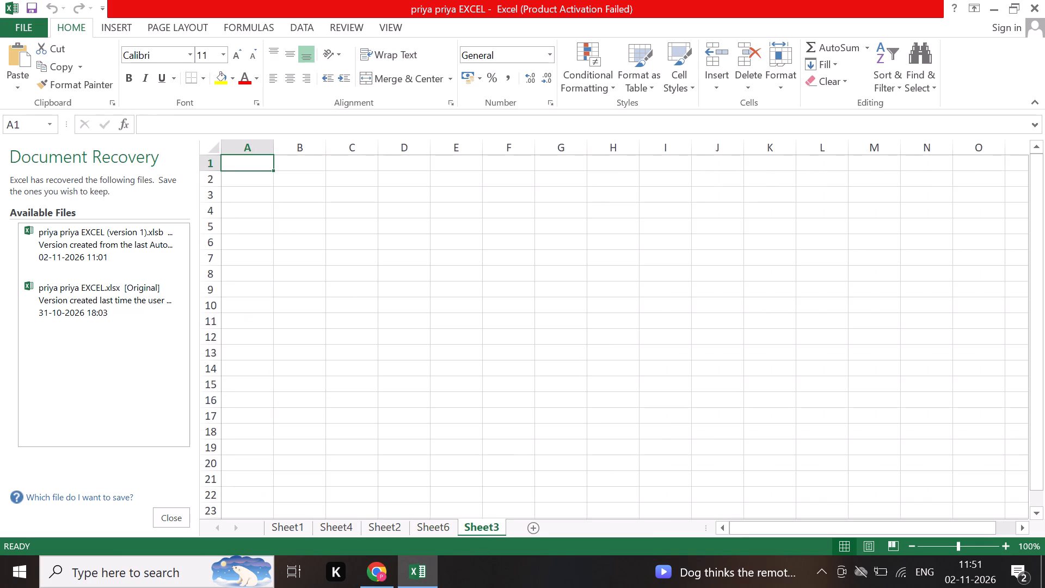
key("ctrl+v")
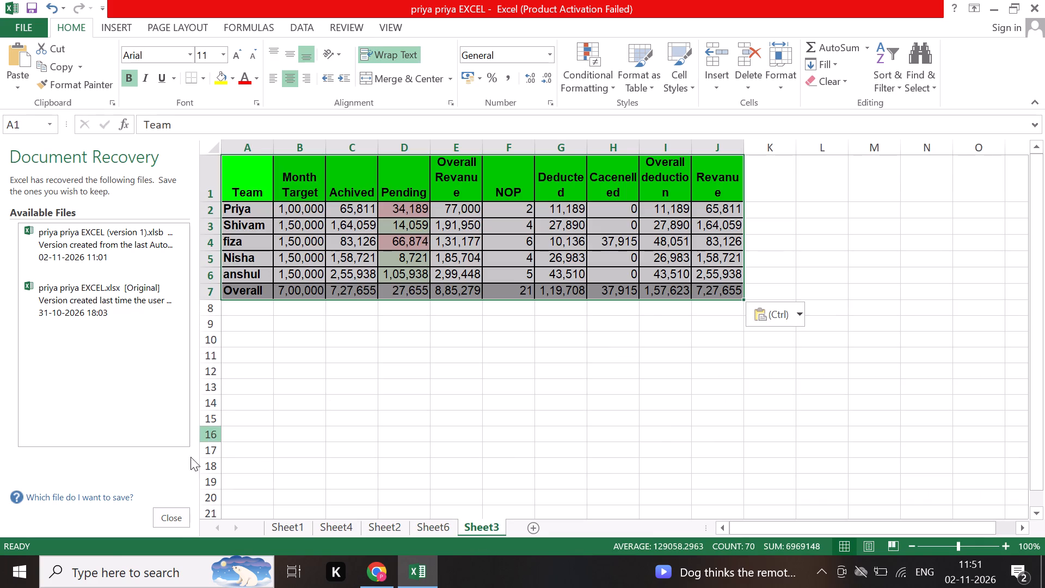
Close the Document Recovery pane, choosing to remove the recovered files.
left_click(177, 513)
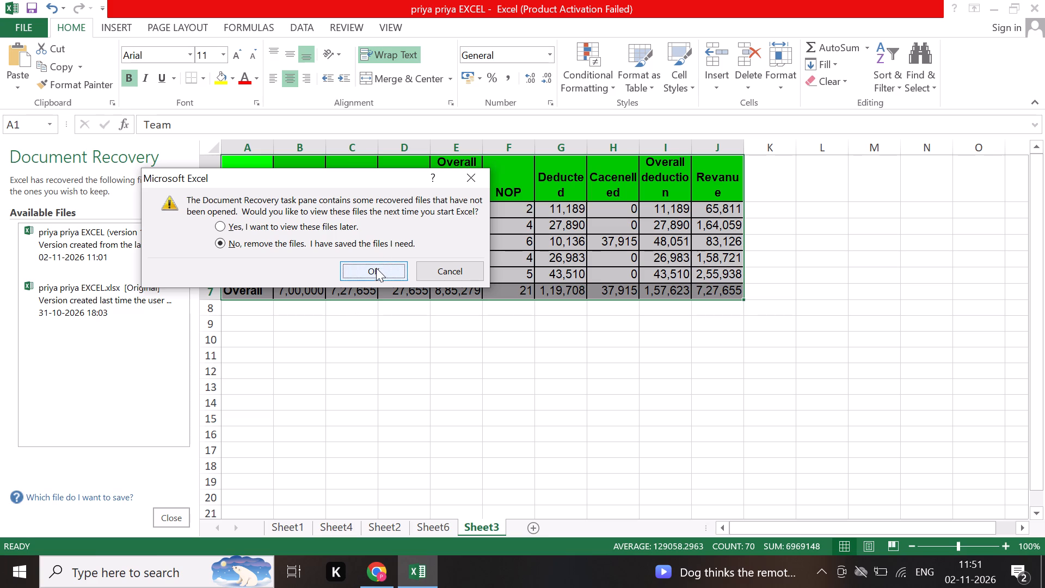
left_click(376, 268)
left_click(358, 365)
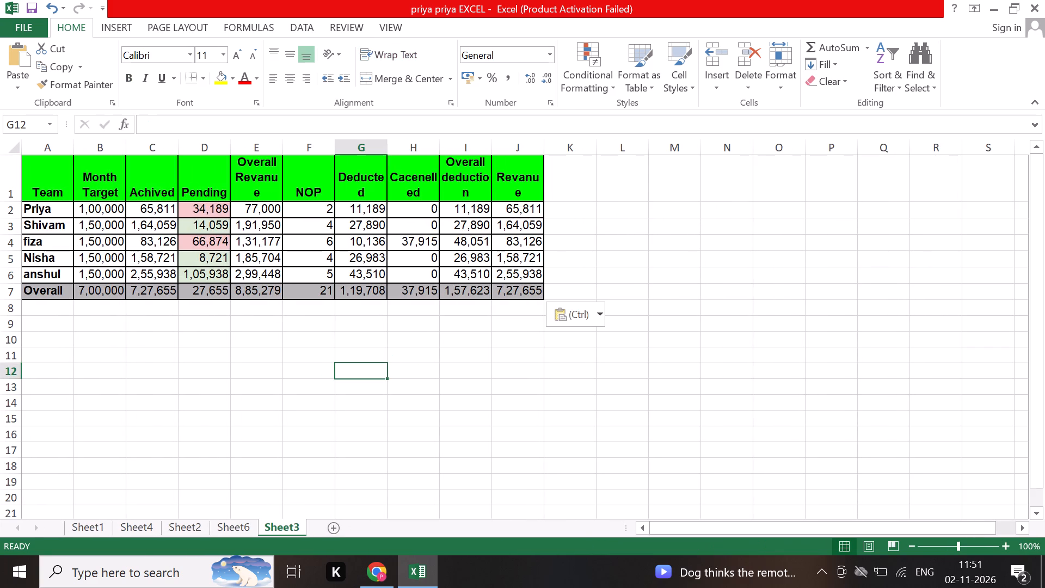
Reduce all rows of the new sheet to one uniform height of about a single text line.
left_click(21, 200)
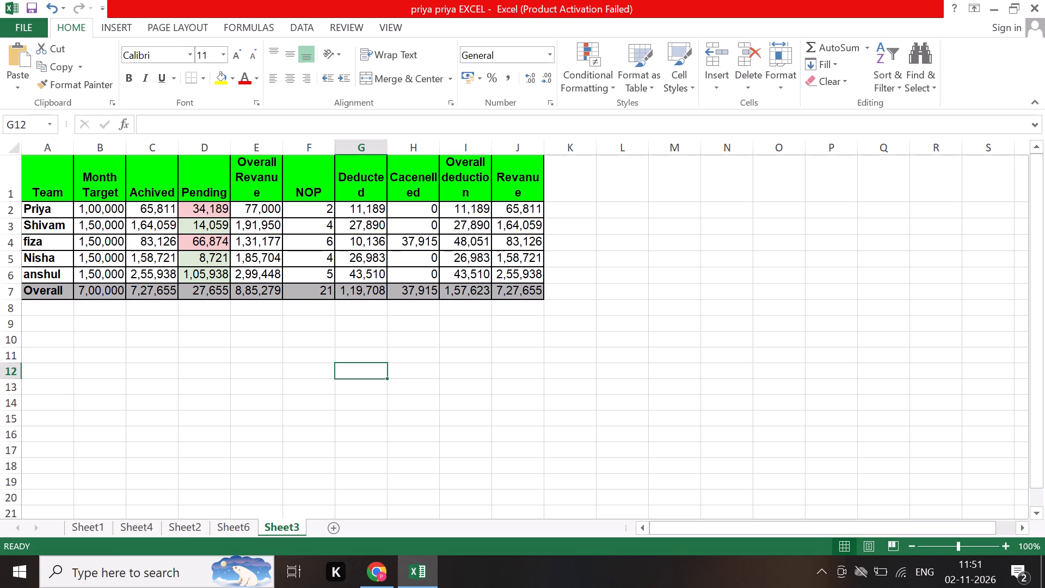
left_click(13, 150)
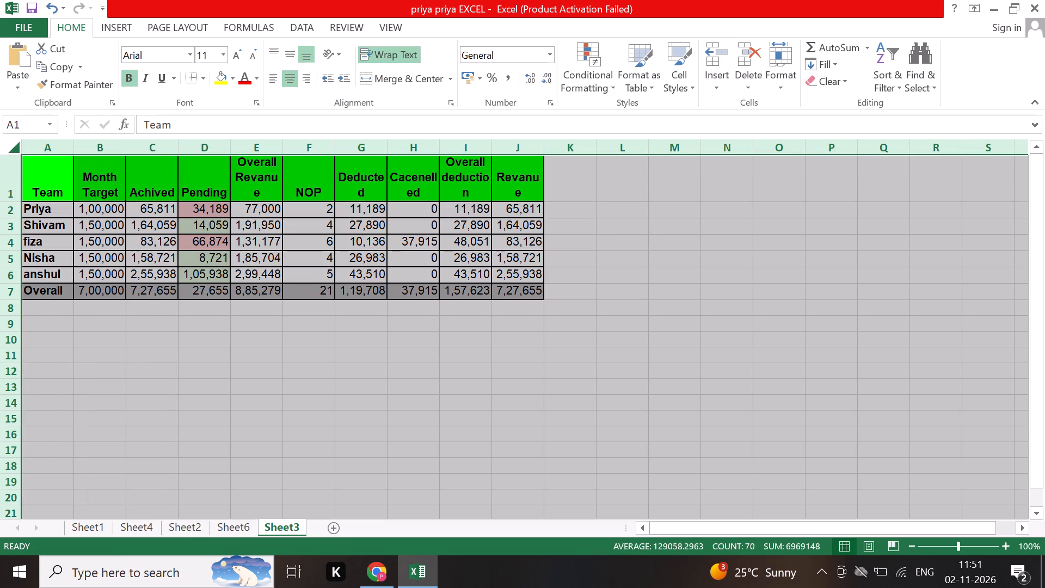
left_click_drag(21, 200, 15, 179)
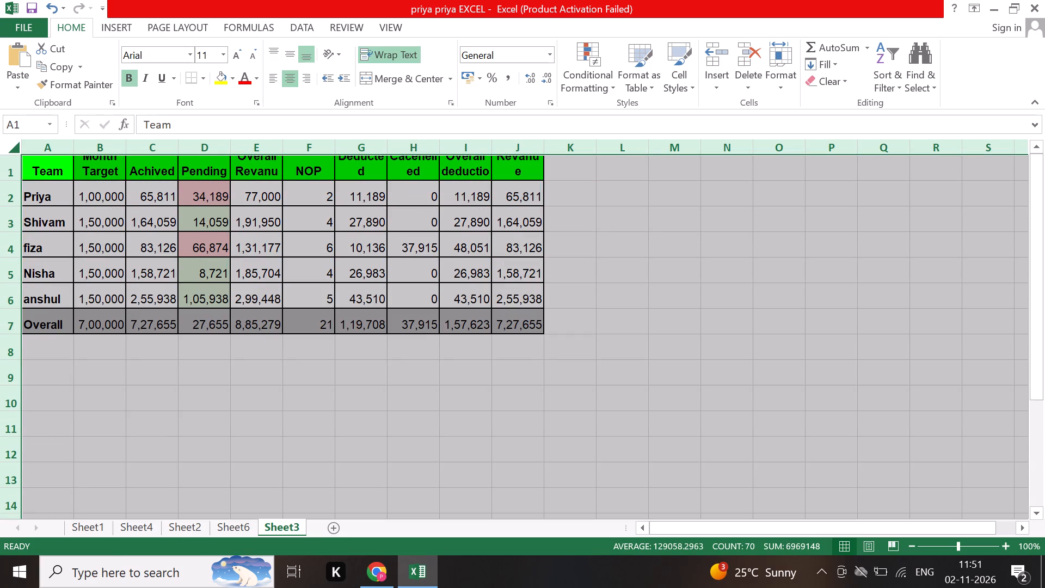
left_click(458, 232)
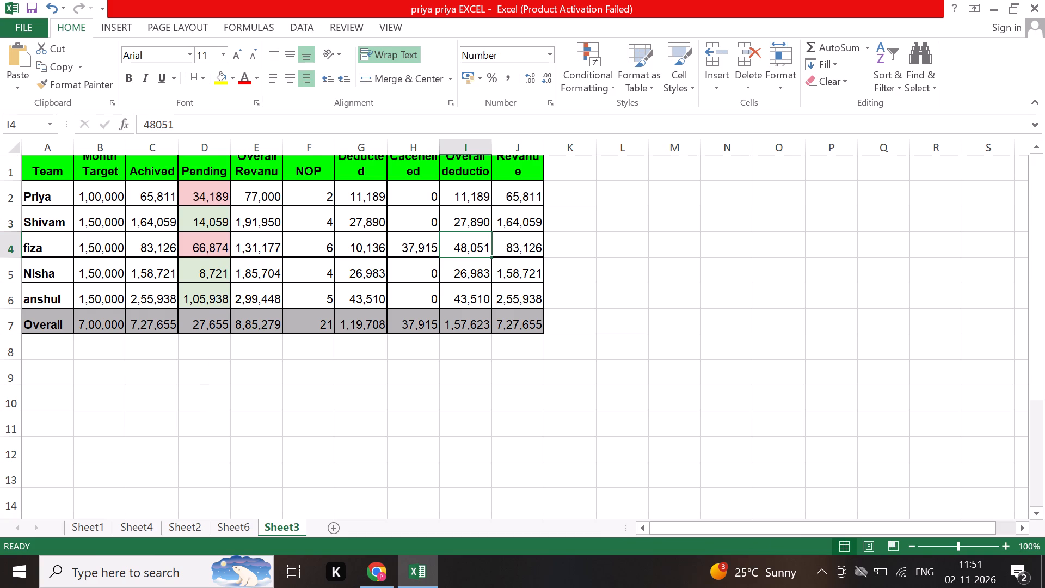
left_click(36, 164)
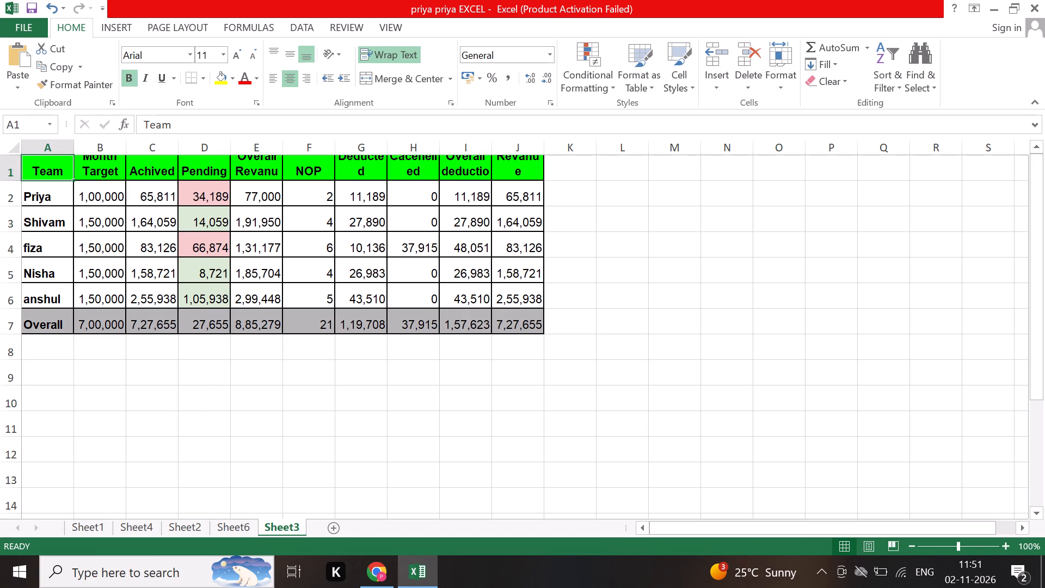
left_click_drag(21, 180, 20, 174)
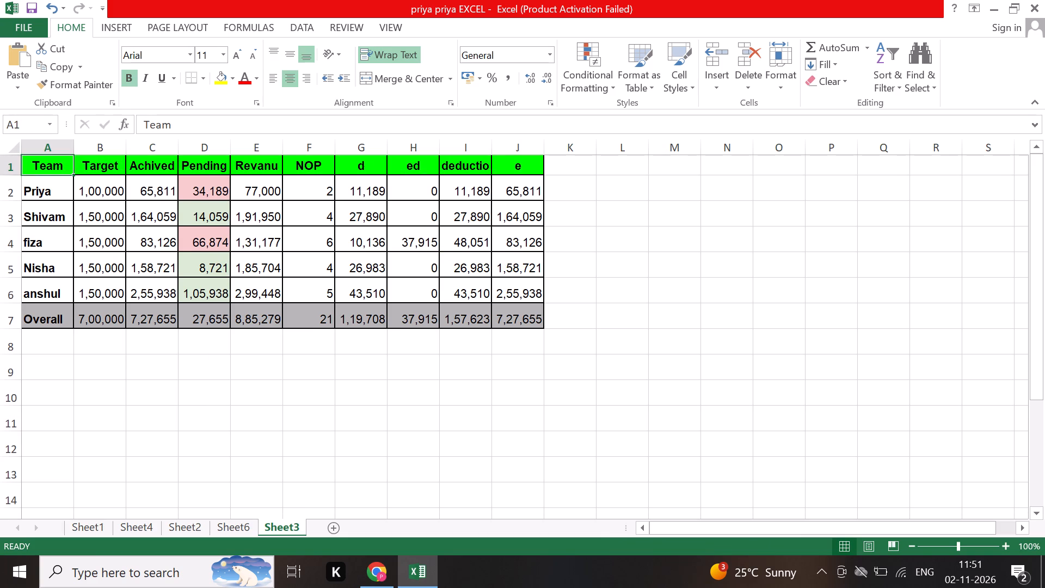
left_click(13, 161)
left_click(14, 148)
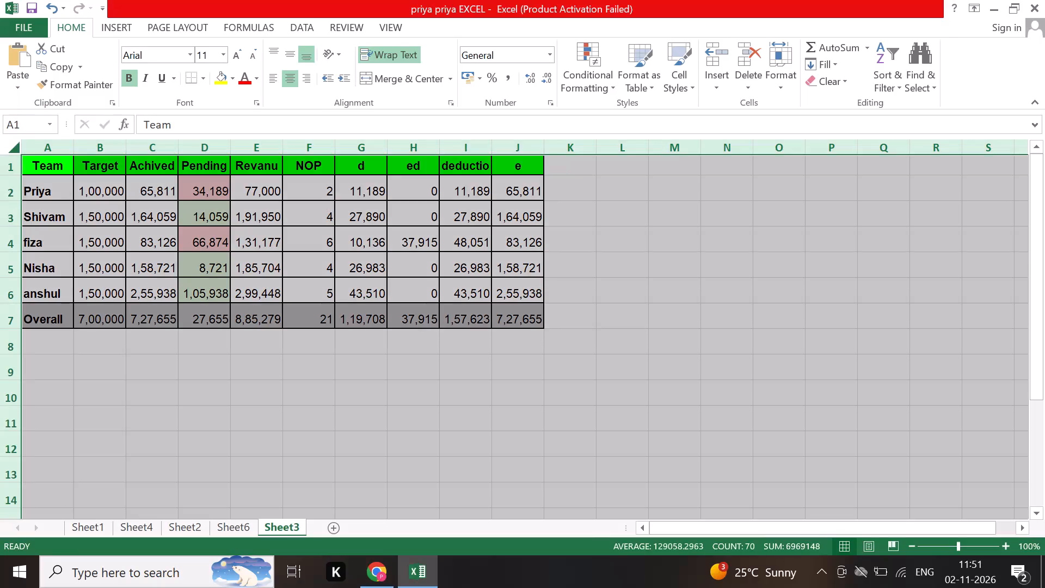
left_click(21, 174)
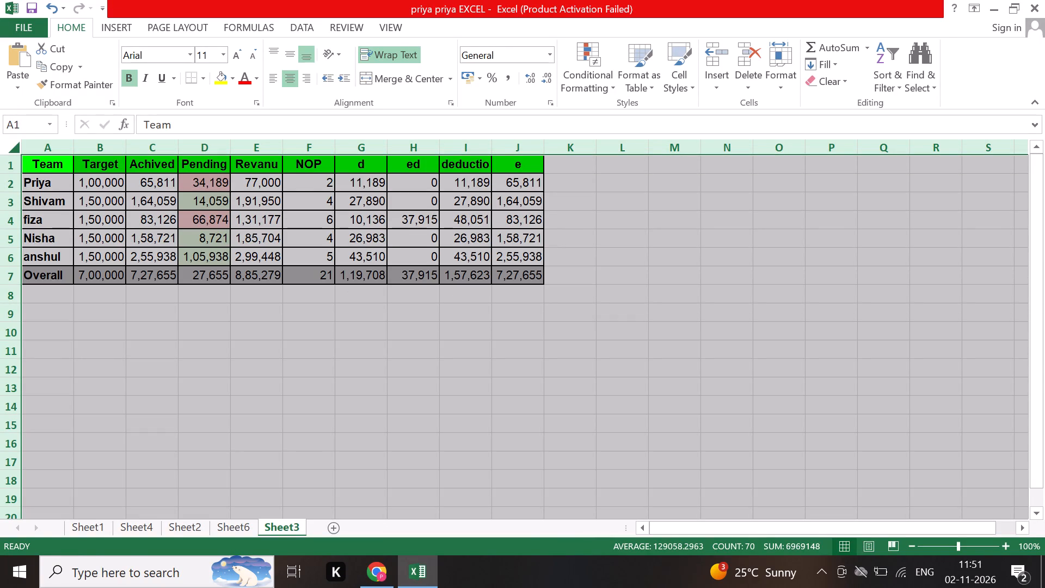
Set the font size of the header row and the five team member rows, A1:J6, to 8.
key("Right")
key("Left")
key("shift+Right")
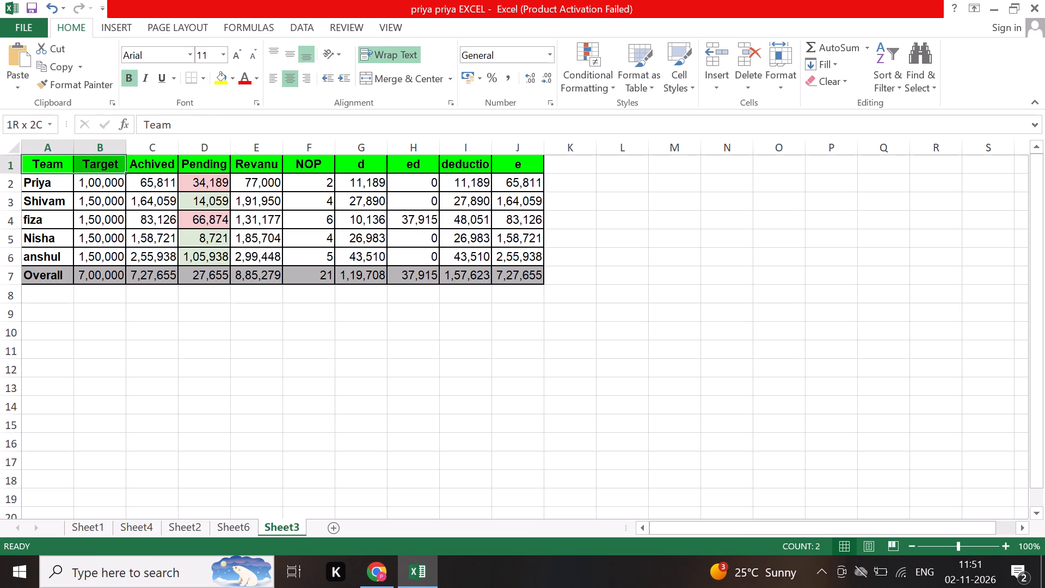
key("shift+Right")
key("shift+Right")
key("shift+Right")
key("shift+Right")
key("shift+Right")
key("shift+Right")
key("shift+Right")
key("shift+Right")
key("shift+Down")
key("shift+Down")
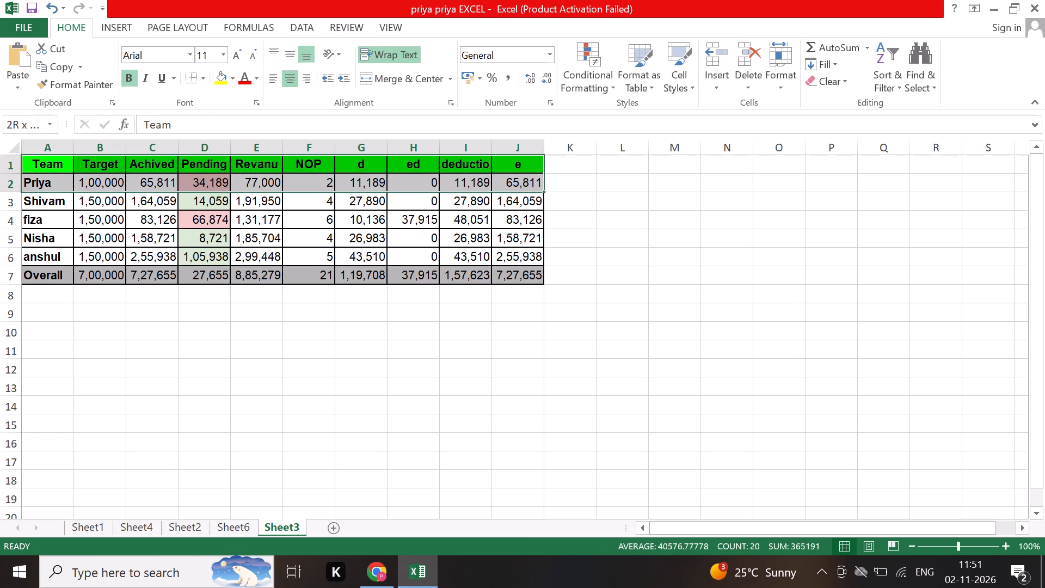
key("shift+Down")
key("shift+Down")
key("shift+Down")
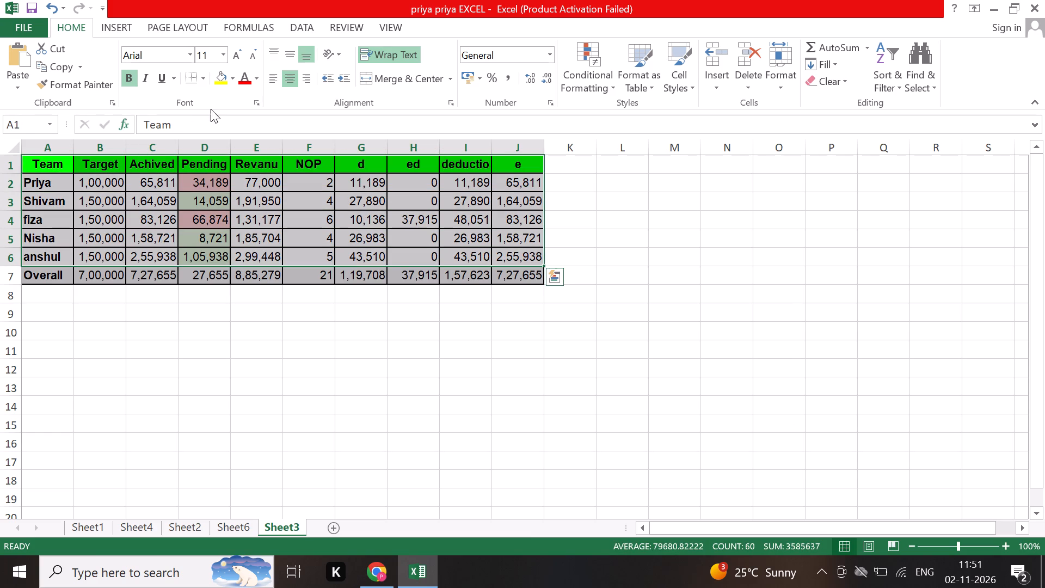
left_click(223, 56)
left_click(198, 72)
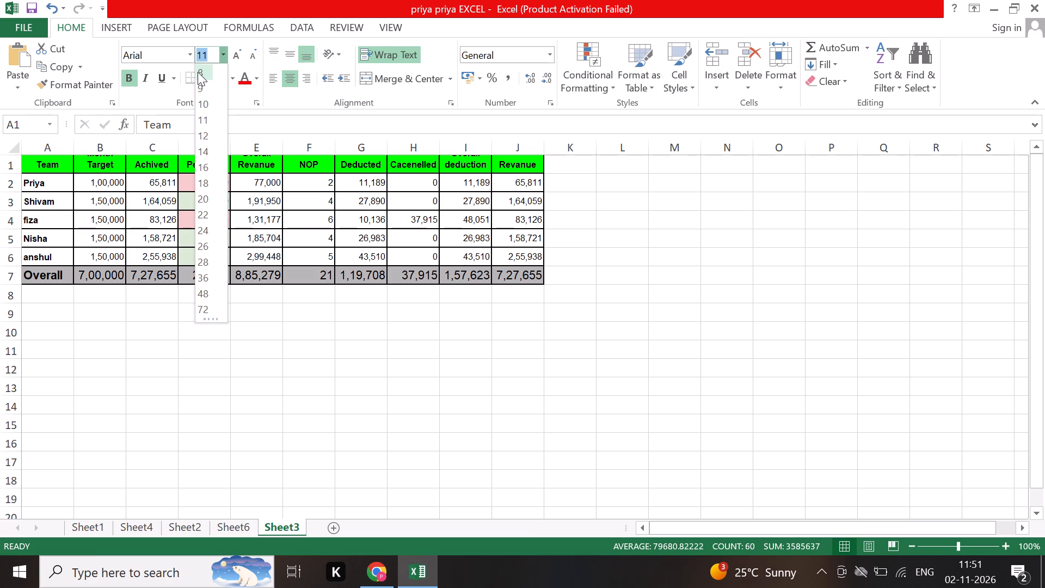
left_click(354, 329)
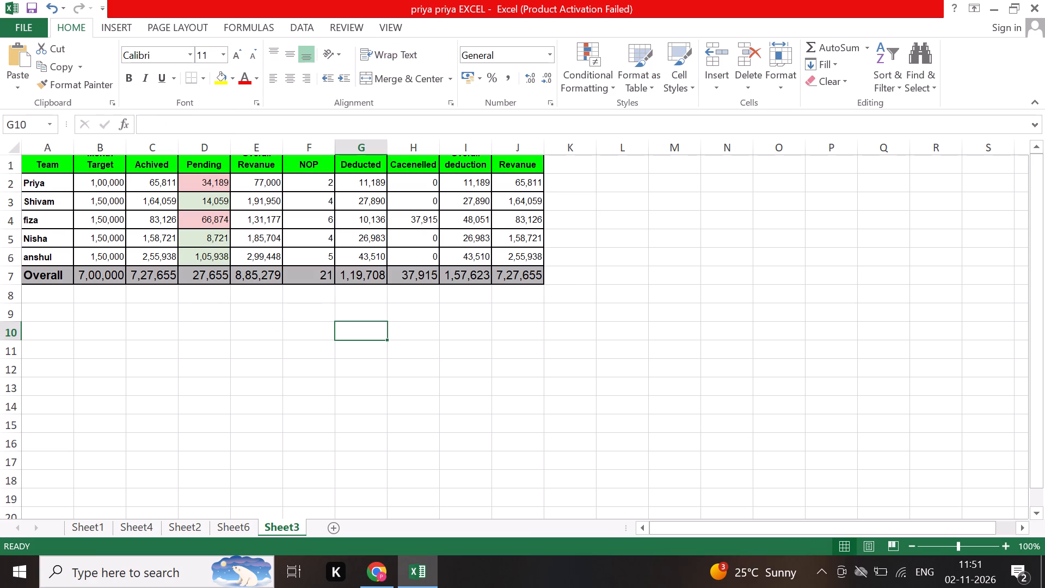
Set the font of the whole team summary table, A1:J7, to Calibri Light.
left_click(35, 164)
key("shift+Right")
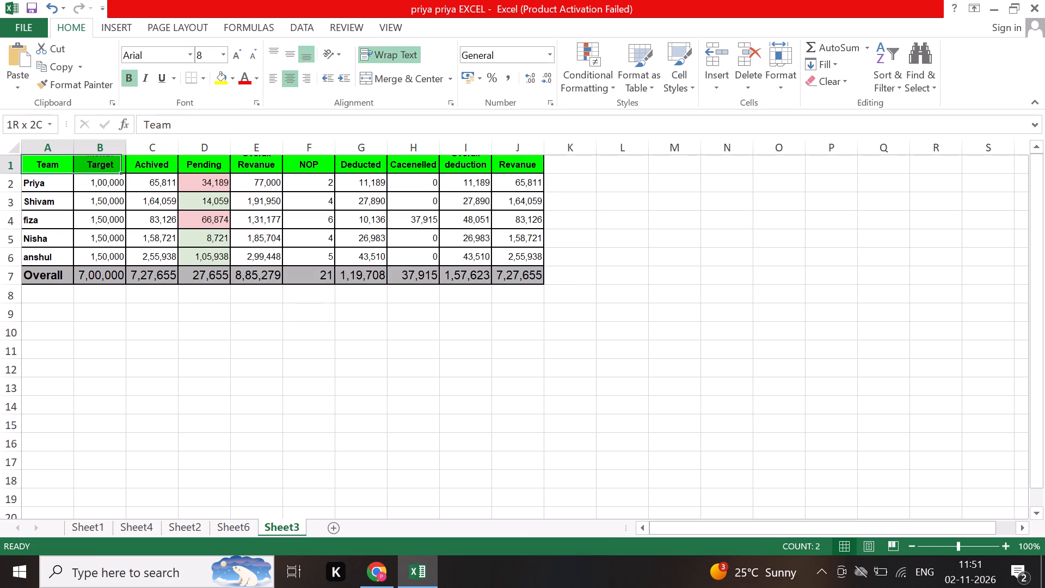
key("shift+Right")
key("shift+Right")
key("shift+Right")
key("shift+Right")
key("shift+Right")
key("shift+Right")
key("shift+Right")
key("shift+Right")
key("shift+Down")
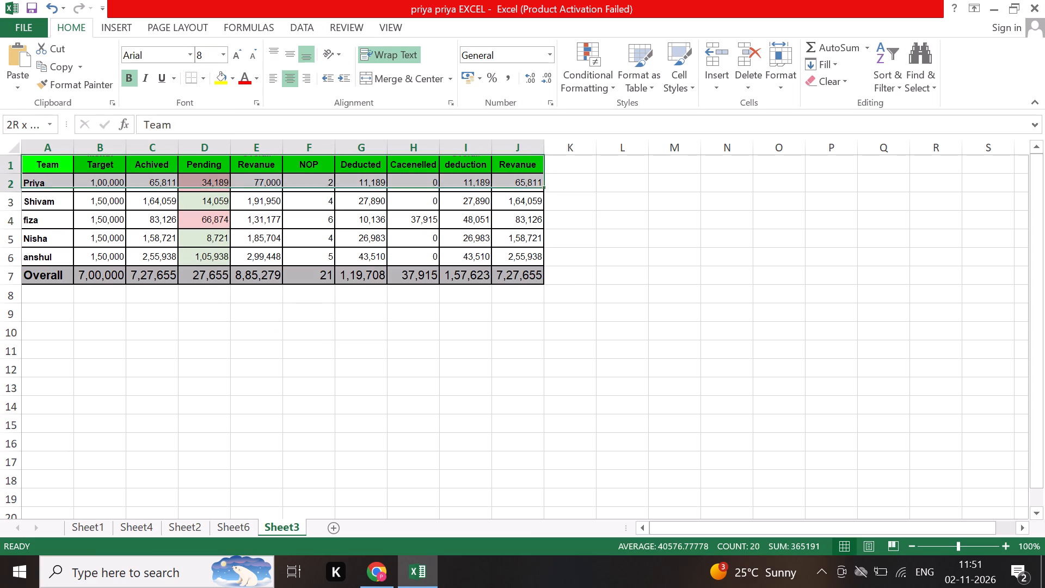
key("shift+Down")
key("shift+Down")
key("shift+Down")
key("shift+Down")
key("shift+Down")
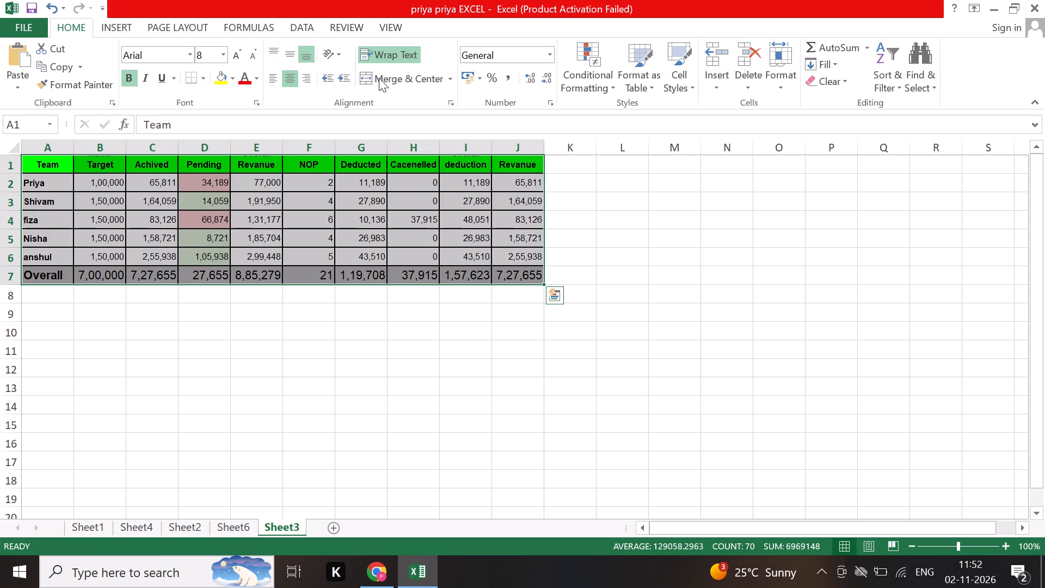
left_click(186, 57)
left_click(189, 57)
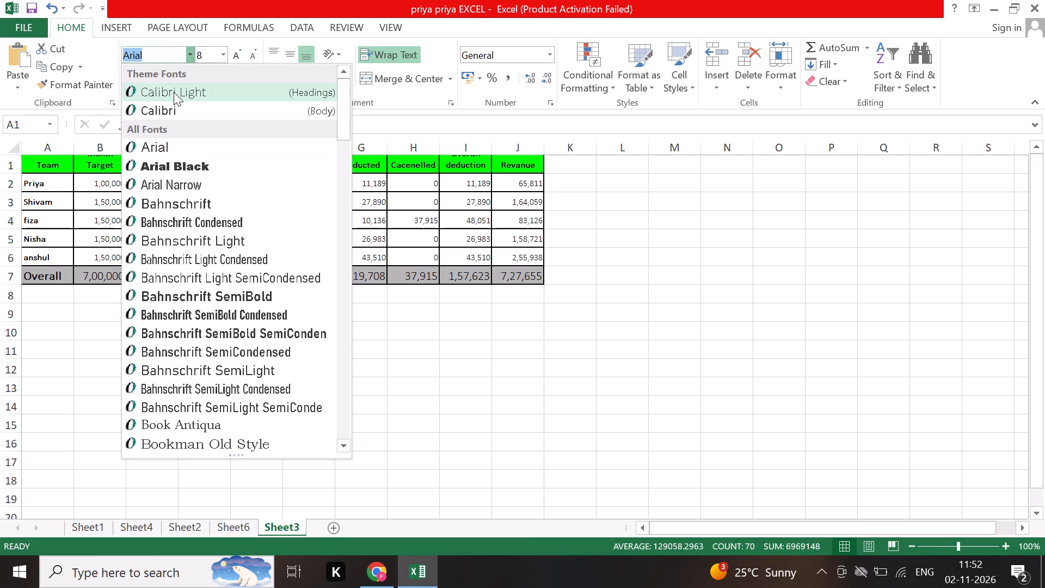
left_click(174, 92)
left_click(373, 363)
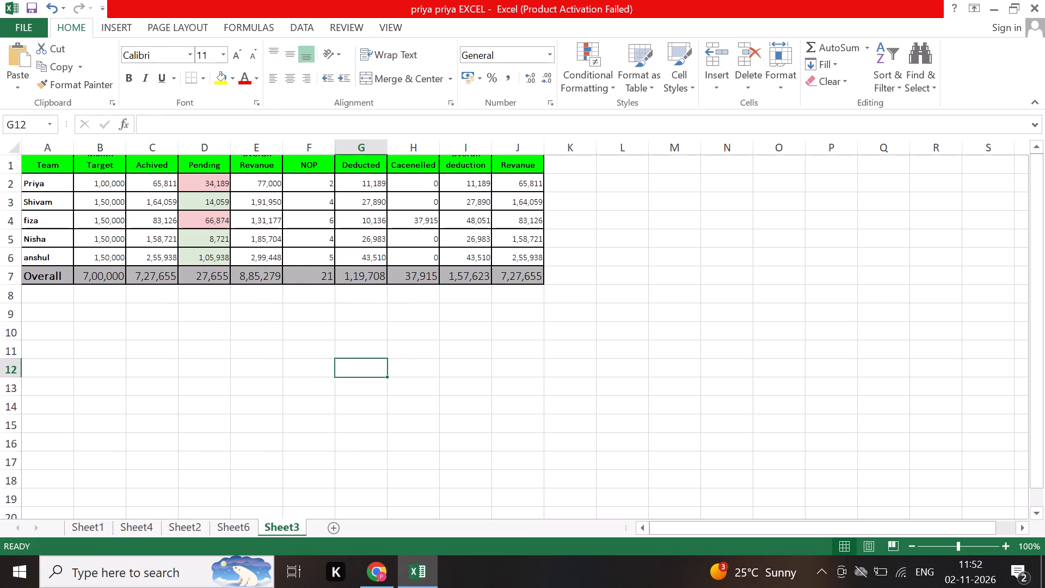
Centre all entries of the team summary table, A1:J7, horizontally in their cells.
left_click(56, 167)
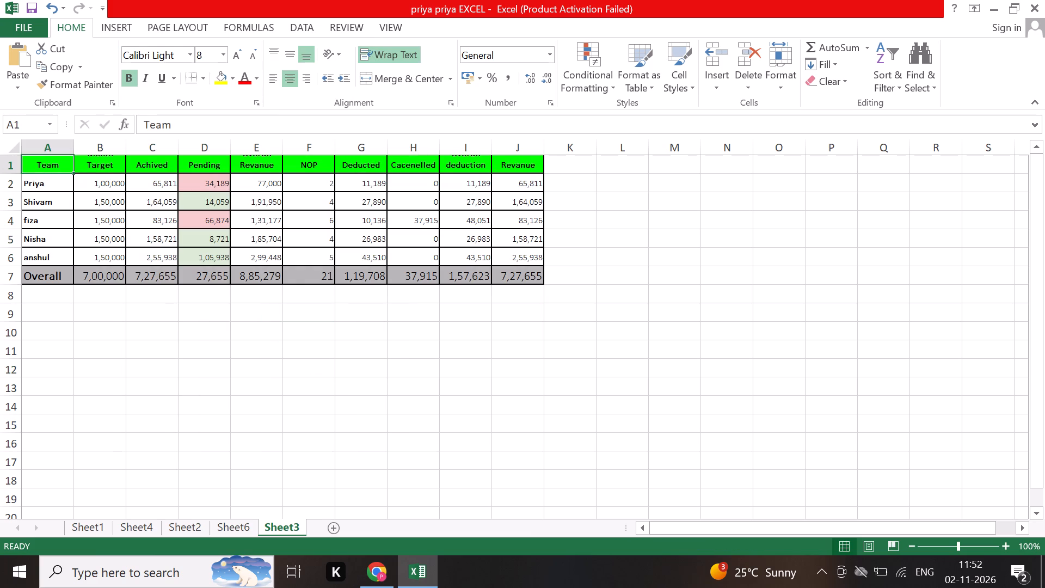
key("shift+Right")
key("shift+Right")
key("shift+Right")
key("shift+Right")
key("shift+Right")
key("shift+Right")
key("shift+Right")
key("shift+Right")
key("shift+Right")
key("shift+Right")
key("shift+Right")
key("shift+Right")
key("shift+Right")
key("shift+Right")
key("shift+Right")
key("shift+Left")
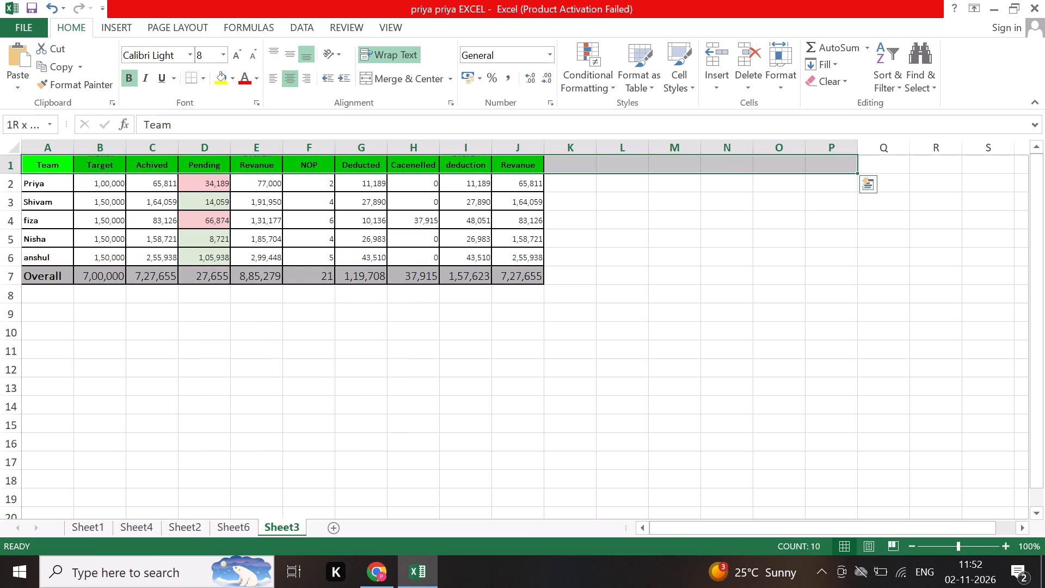
key("shift+Left")
key("shift+Left")
key("shift+Left")
key("shift+Left")
key("shift+Left")
key("shift+Left")
key("shift+Right")
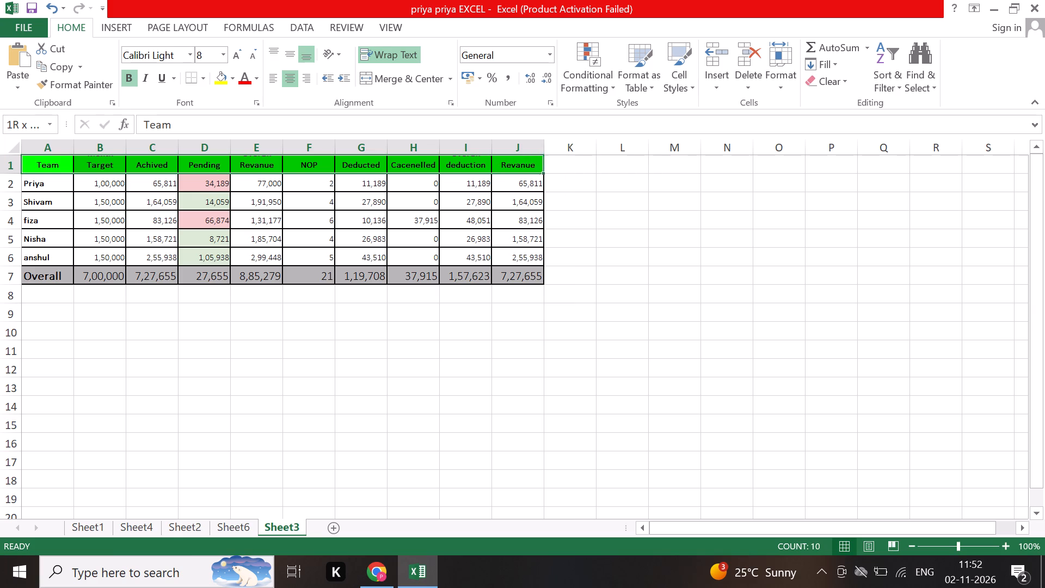
key("shift+Down")
key("shift+Down")
key("shift+Down")
key("shift+Down")
key("shift+Down")
key("shift+Down")
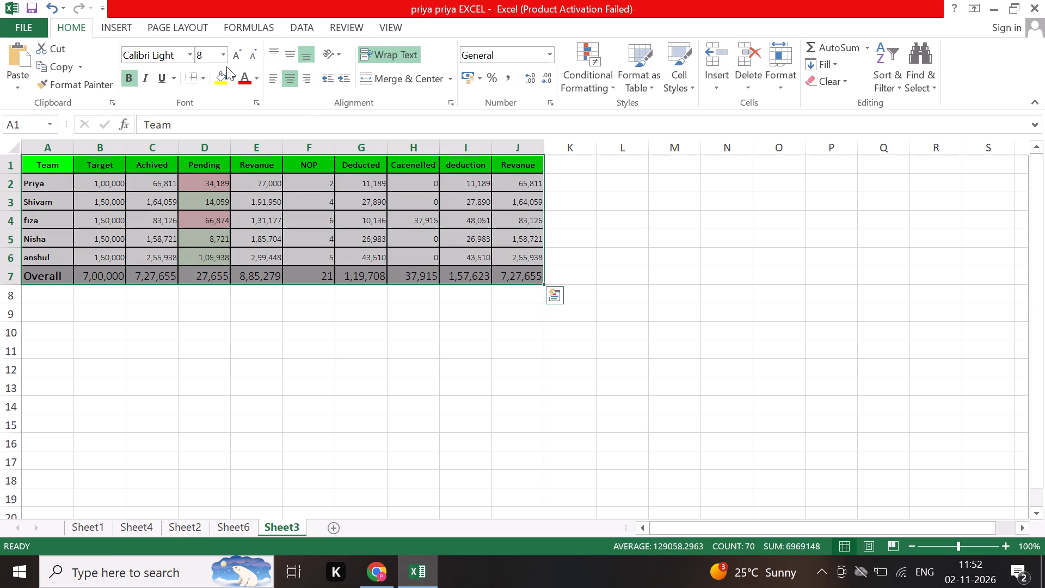
left_click(287, 81)
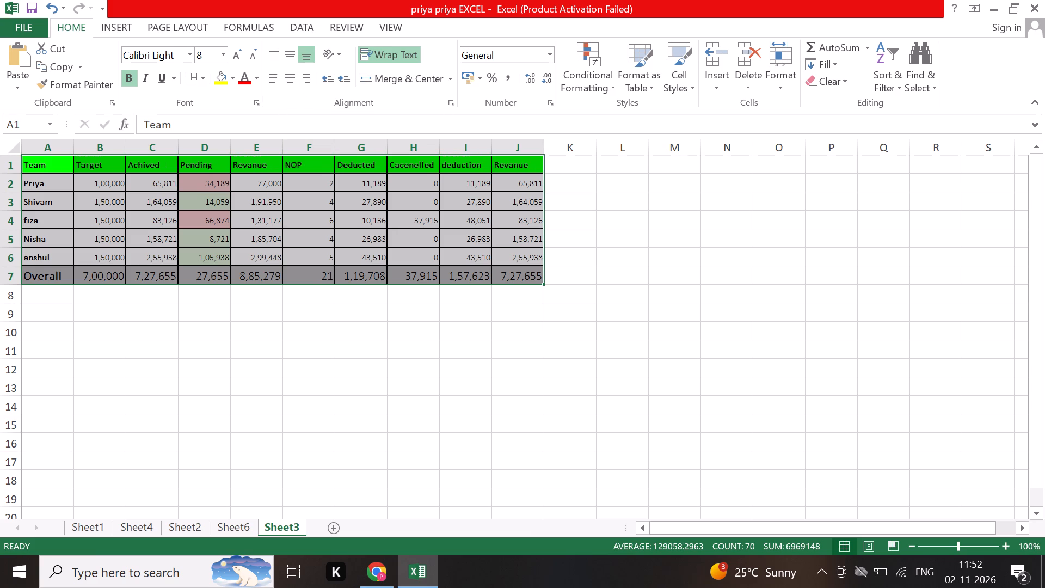
left_click(285, 80)
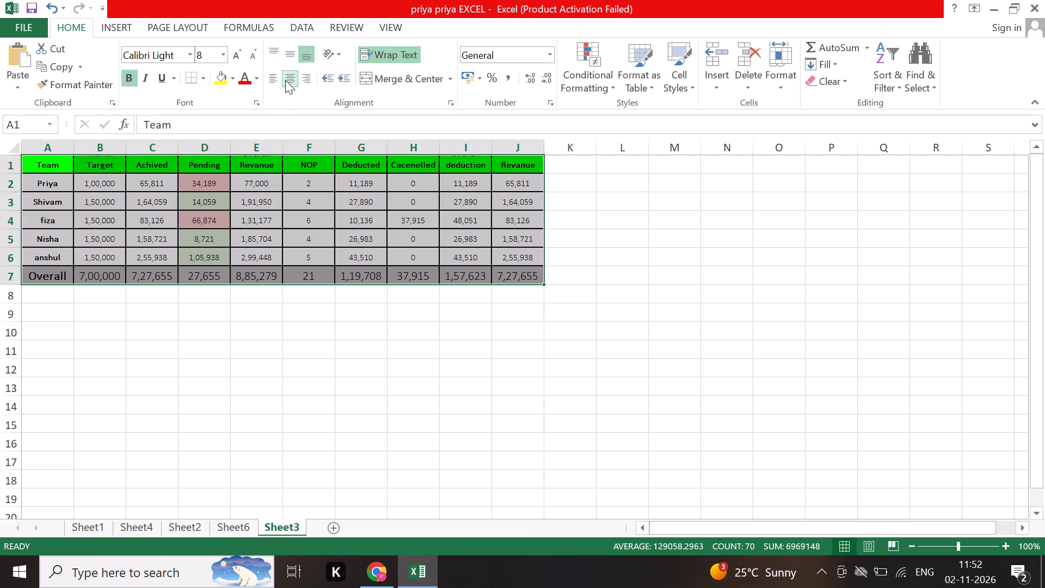
left_click(336, 395)
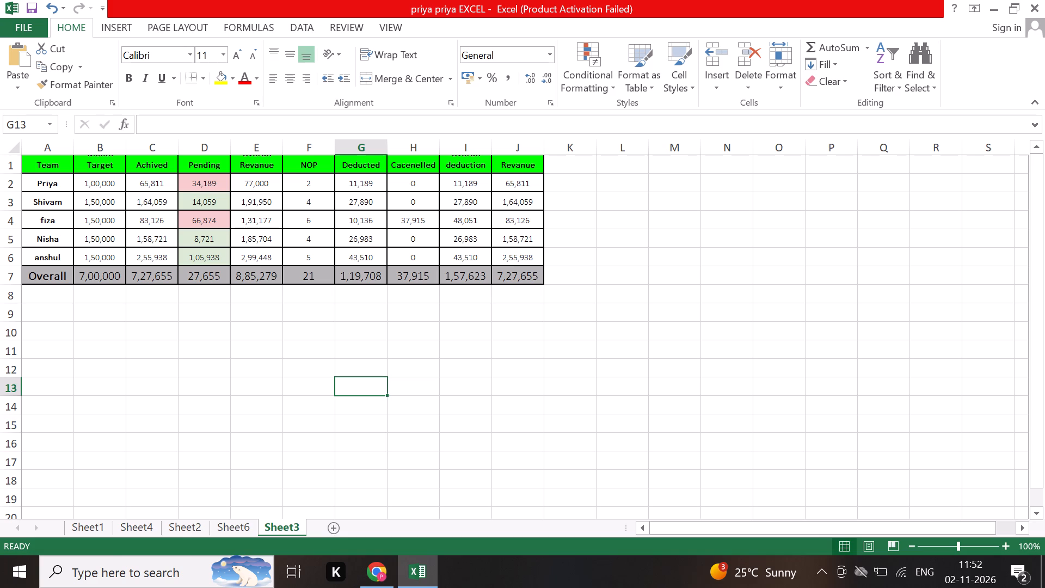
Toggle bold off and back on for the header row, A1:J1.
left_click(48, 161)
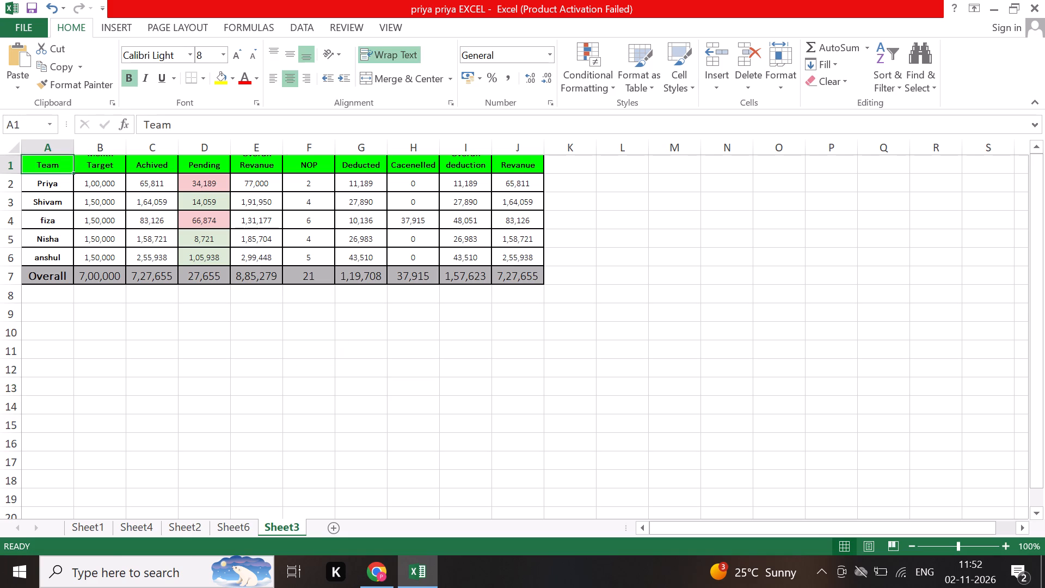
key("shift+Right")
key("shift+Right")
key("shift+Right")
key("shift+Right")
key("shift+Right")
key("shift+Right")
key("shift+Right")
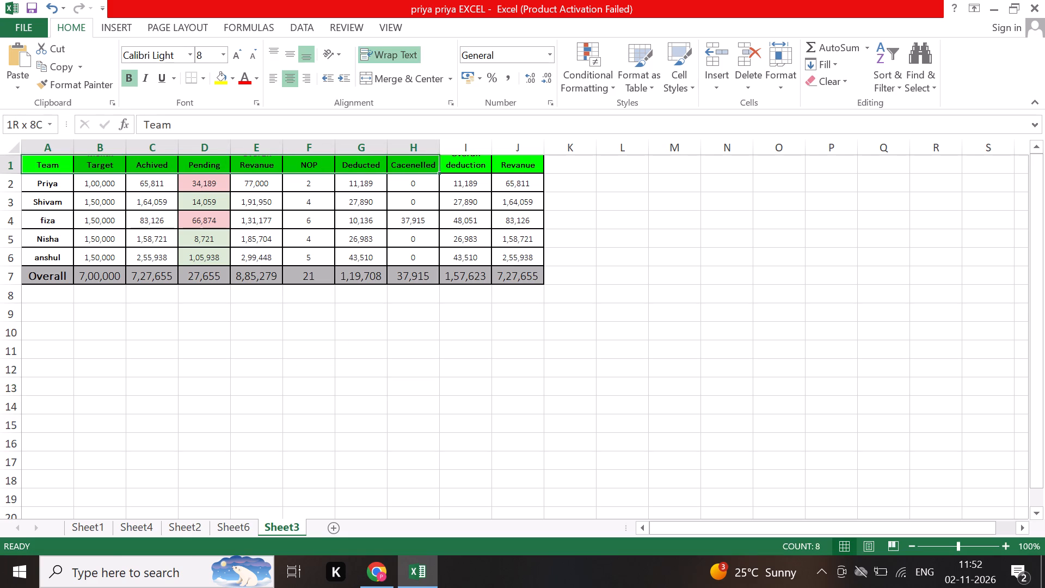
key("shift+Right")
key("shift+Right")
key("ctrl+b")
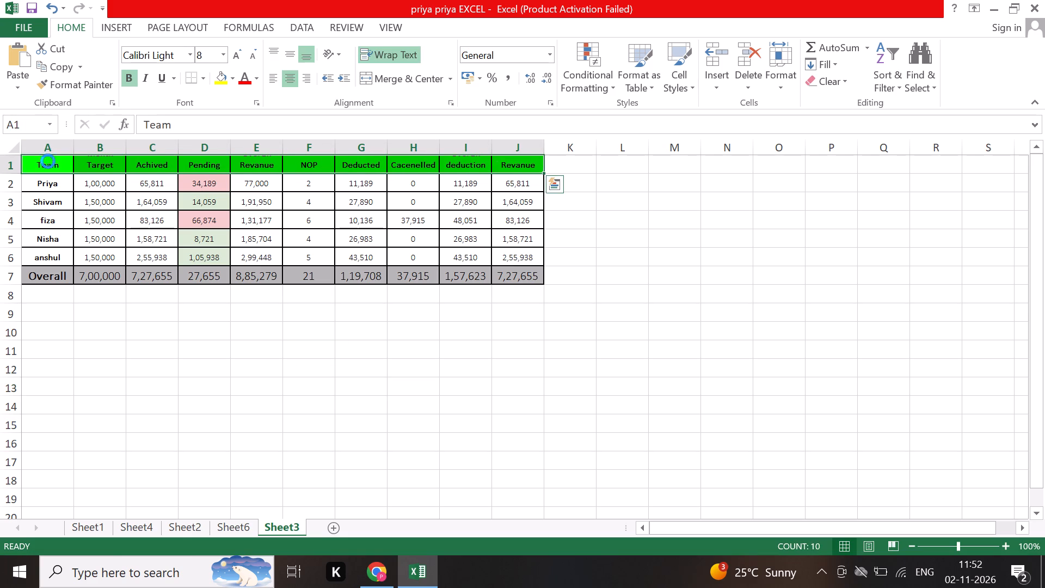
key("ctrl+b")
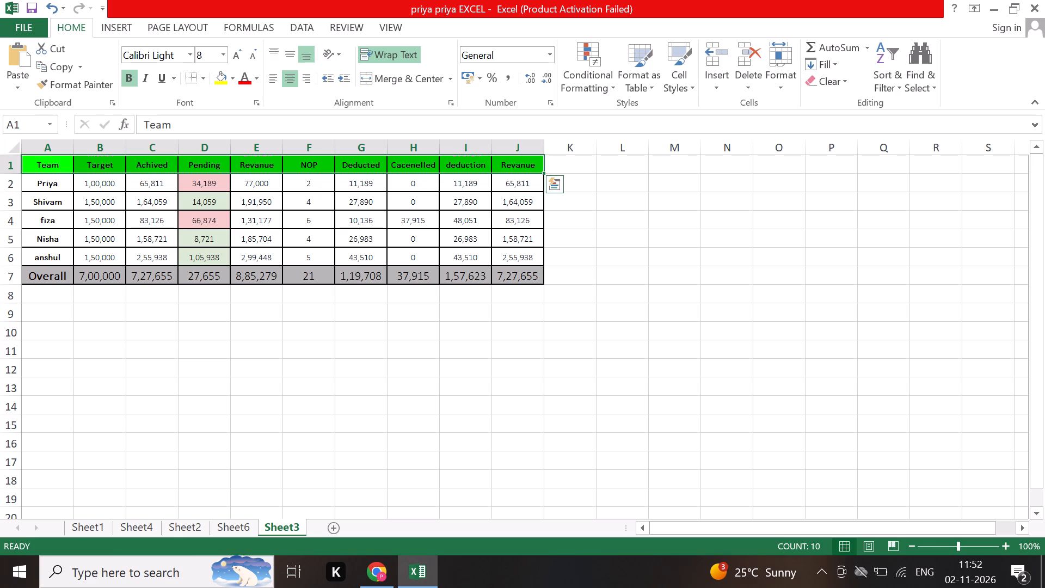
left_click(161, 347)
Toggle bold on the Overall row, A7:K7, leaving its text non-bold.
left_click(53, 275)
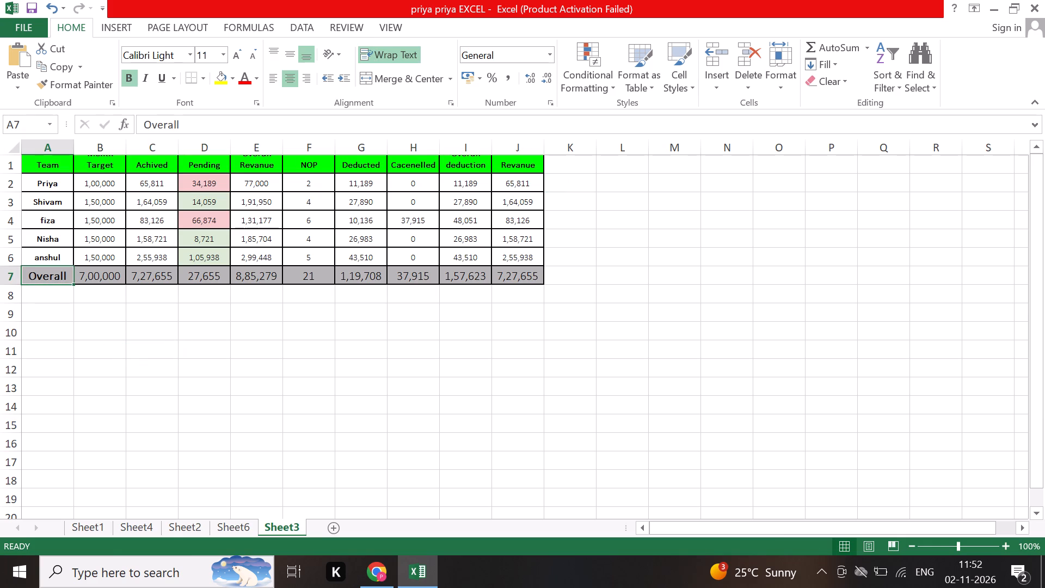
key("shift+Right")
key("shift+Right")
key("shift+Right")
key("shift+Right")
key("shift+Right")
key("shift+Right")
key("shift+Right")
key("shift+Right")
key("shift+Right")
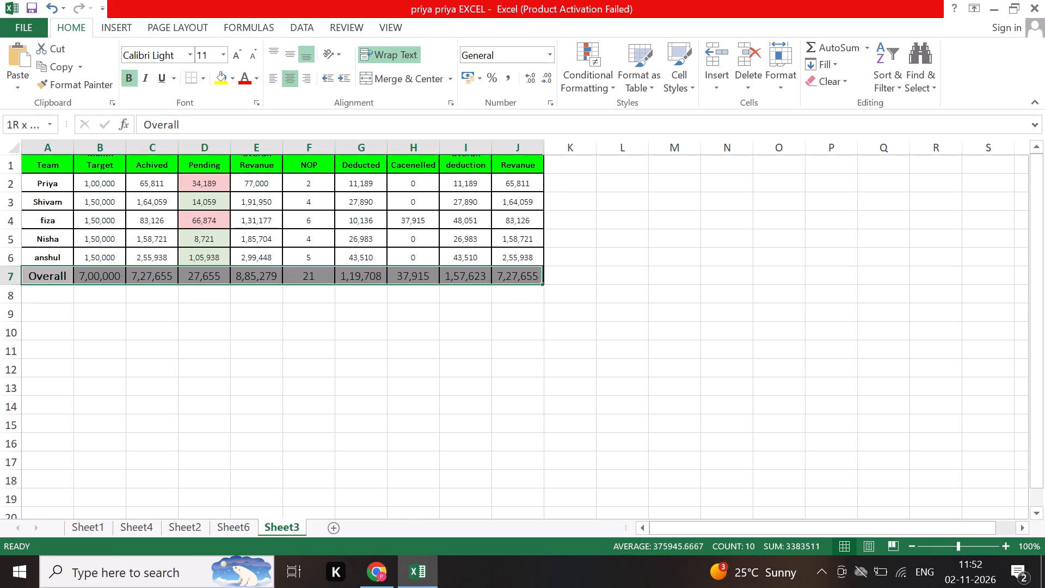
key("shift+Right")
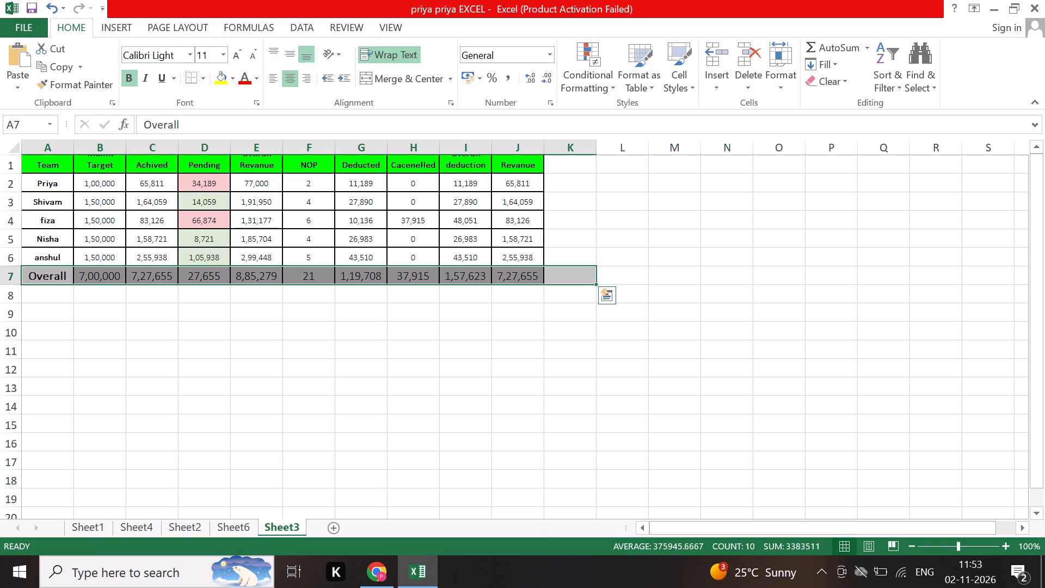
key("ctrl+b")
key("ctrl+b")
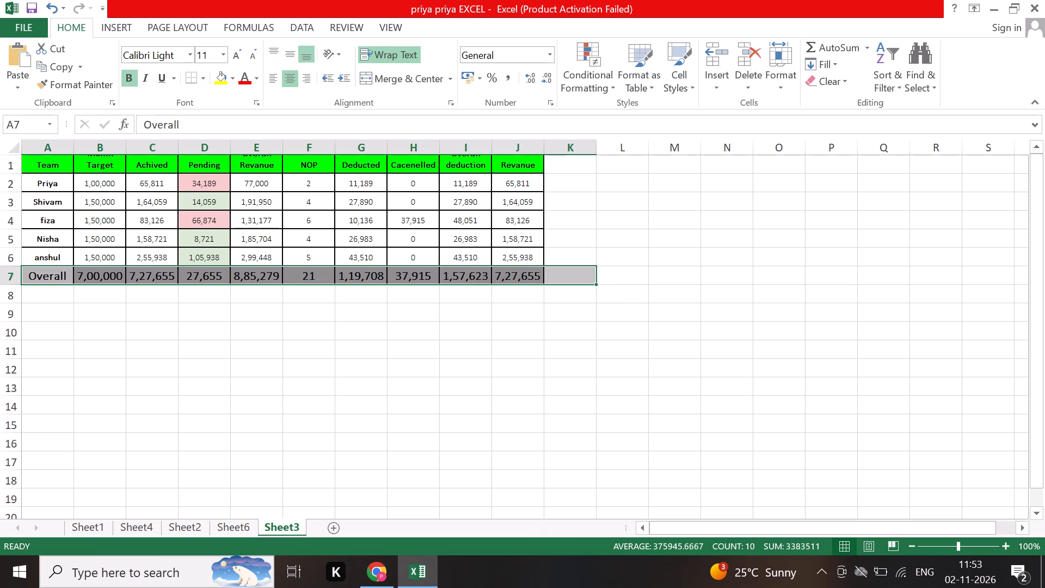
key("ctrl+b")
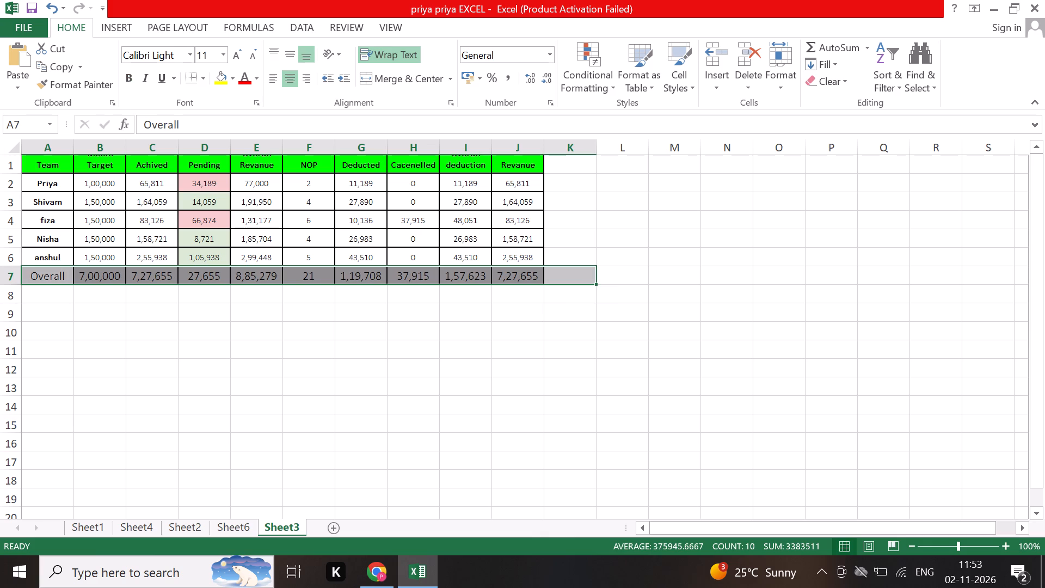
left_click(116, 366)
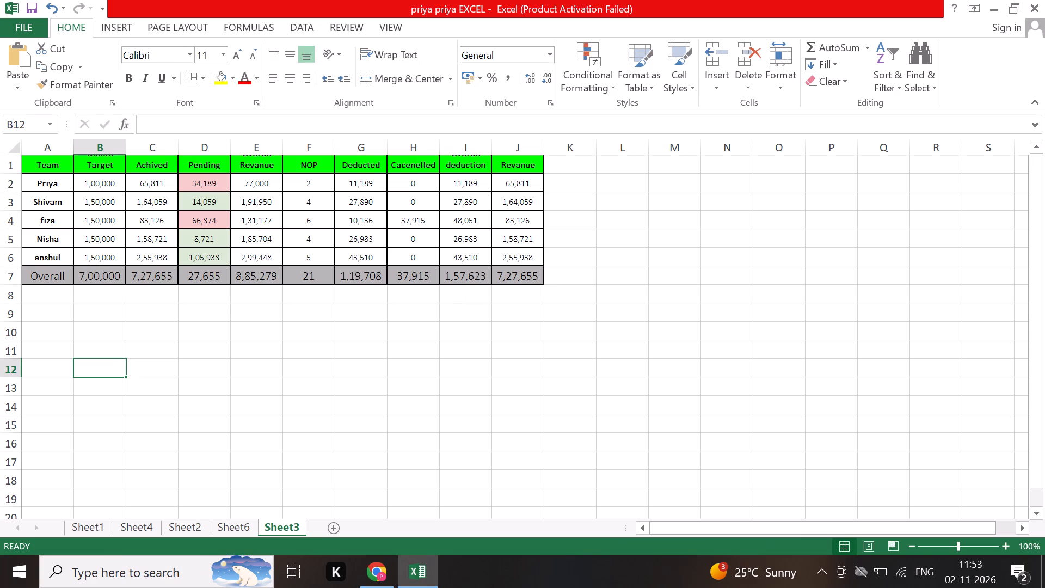
Set the font size of the whole table including the Overall row, A1:J7, to 8.
left_click(35, 160)
key("shift+Right")
key("shift+Right")
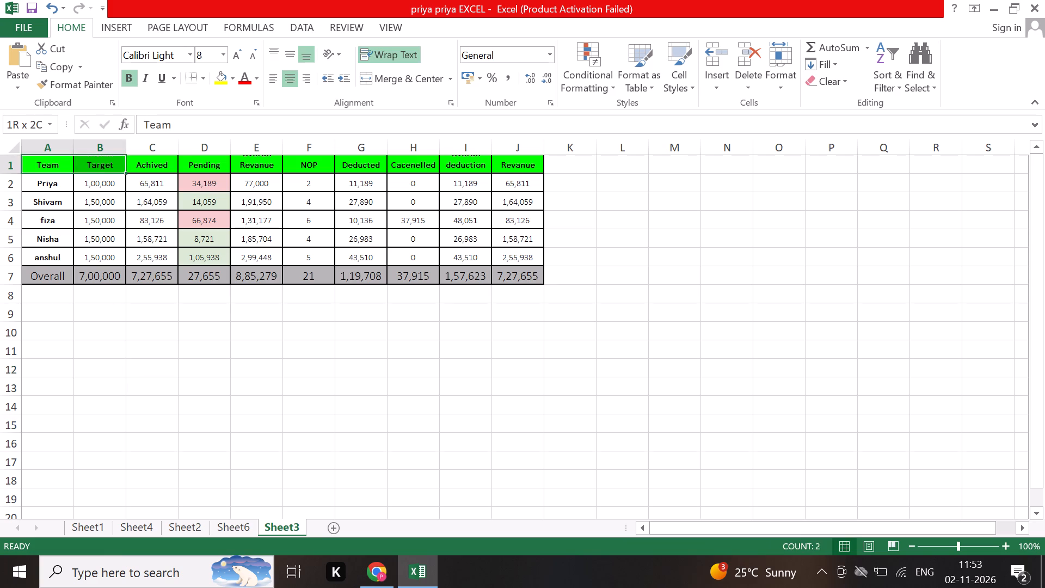
key("shift+Right")
key("shift+Right")
key("shift+Right")
key("shift+Right")
key("shift+Right")
key("shift+Right")
key("shift+Right")
key("shift+Down")
key("shift+Down")
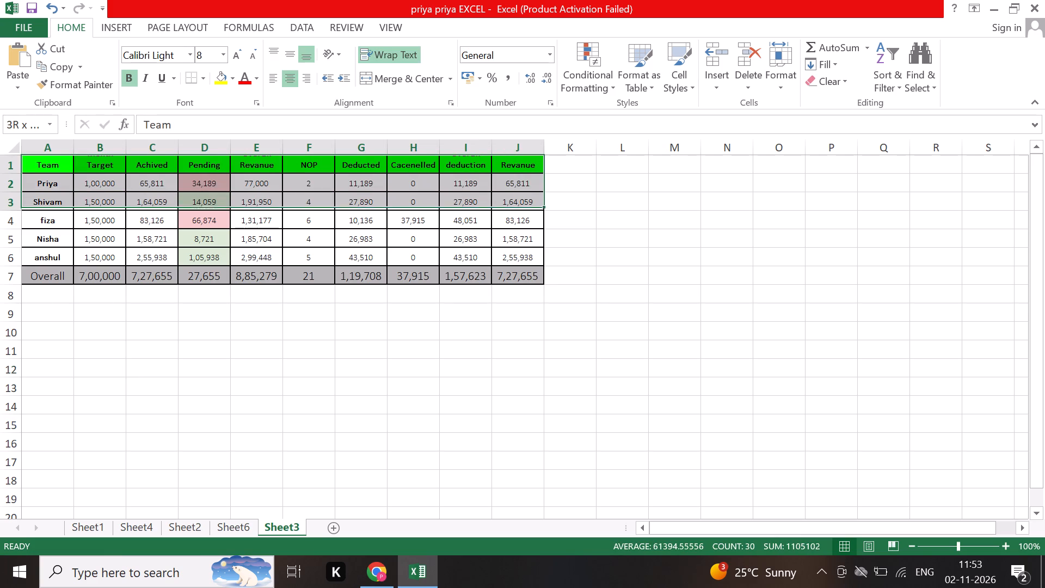
key("shift+Down")
key("shift+Down")
key("shift+Down")
key("shift+Down")
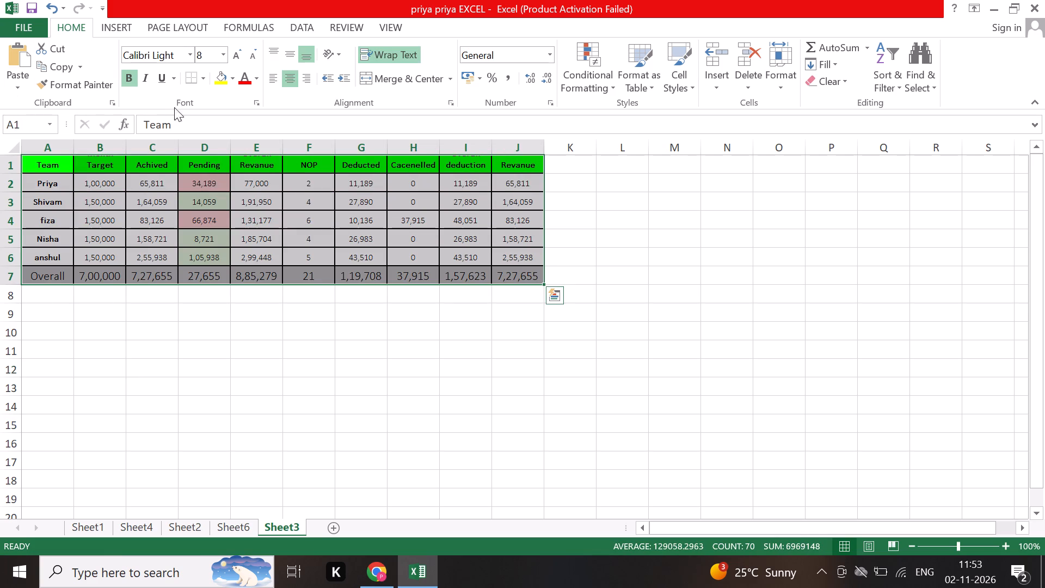
left_click(223, 56)
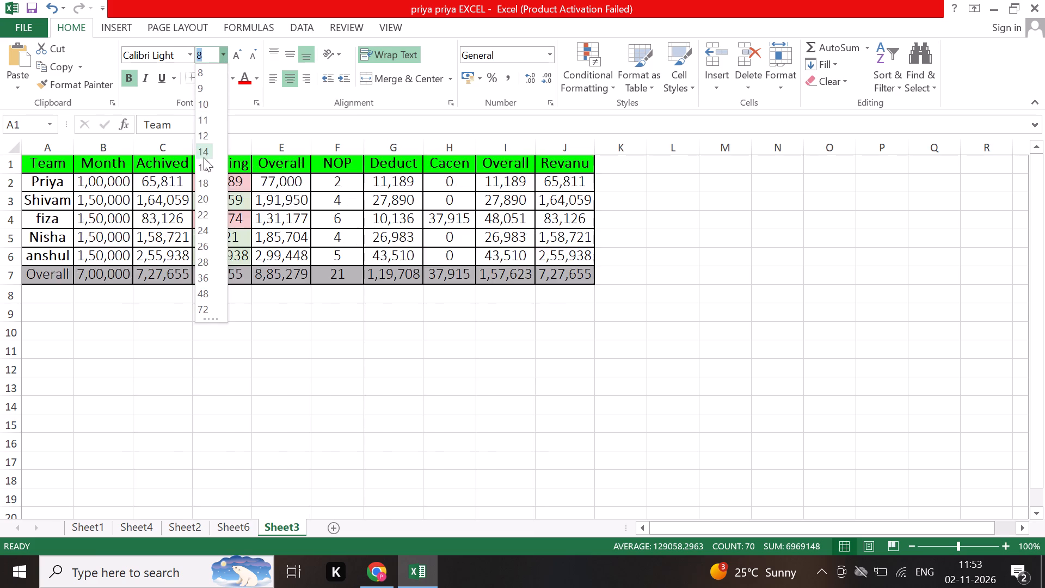
left_click(202, 69)
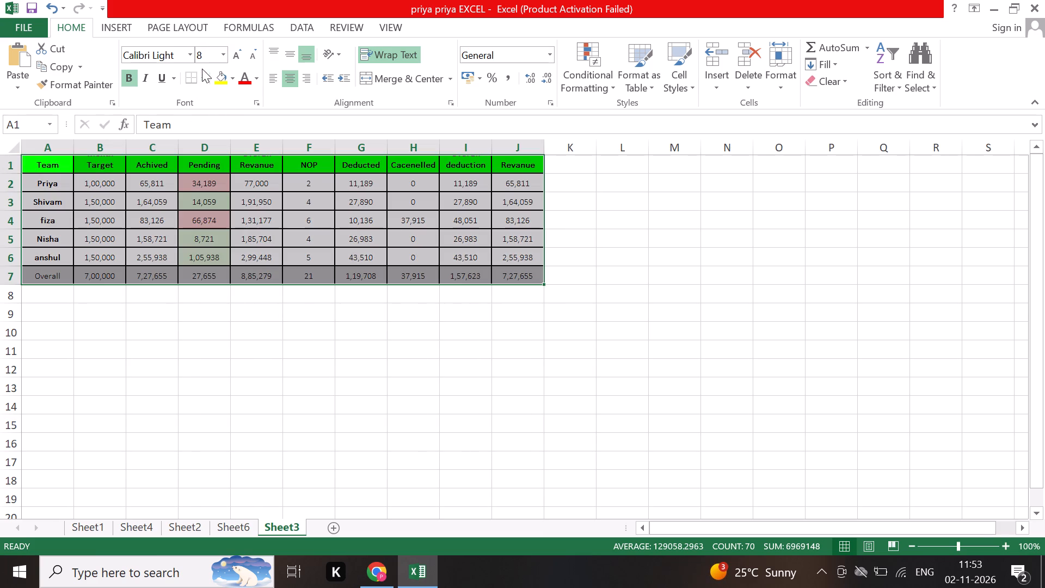
left_click(218, 385)
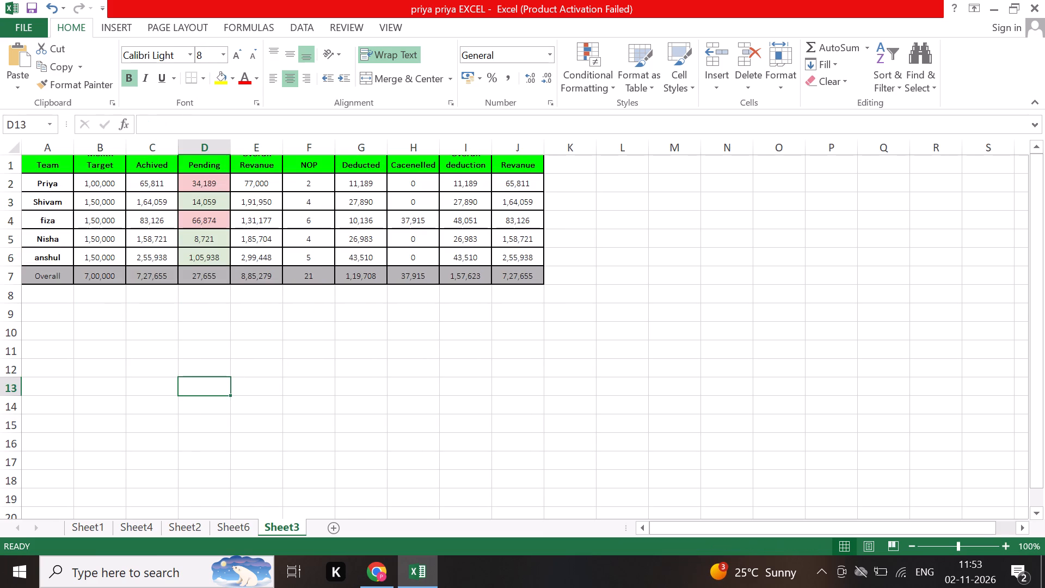
Make all entries of the Overall row, A7:J7, bold.
left_click(51, 275)
key("shift+Right")
key("shift+Right")
key("shift+Right")
key("shift+Right")
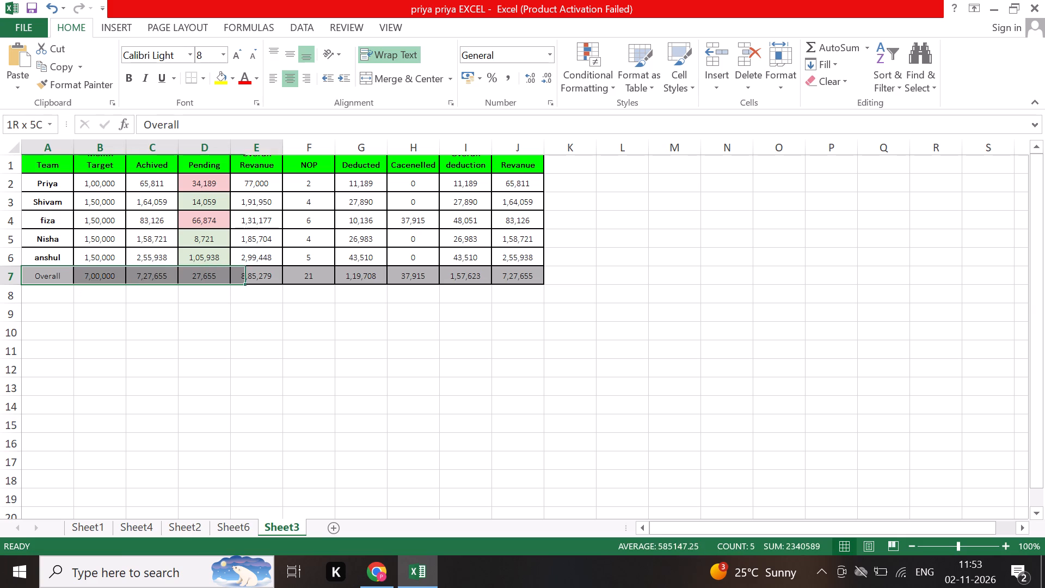
key("shift+Right")
key("shift+Right")
key("shift+Right")
key("shift+Right")
key("shift+Right")
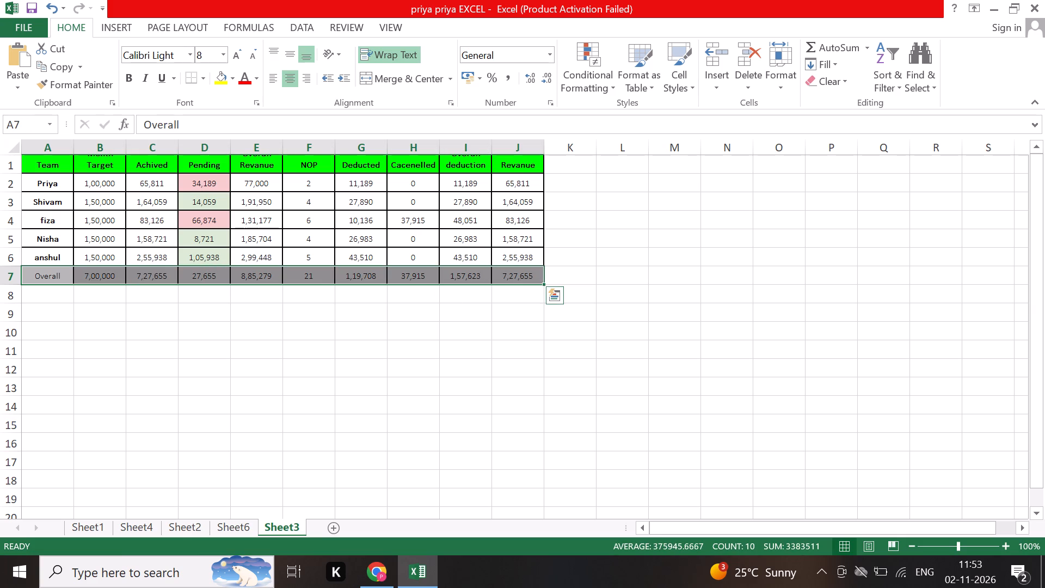
key("ctrl+b")
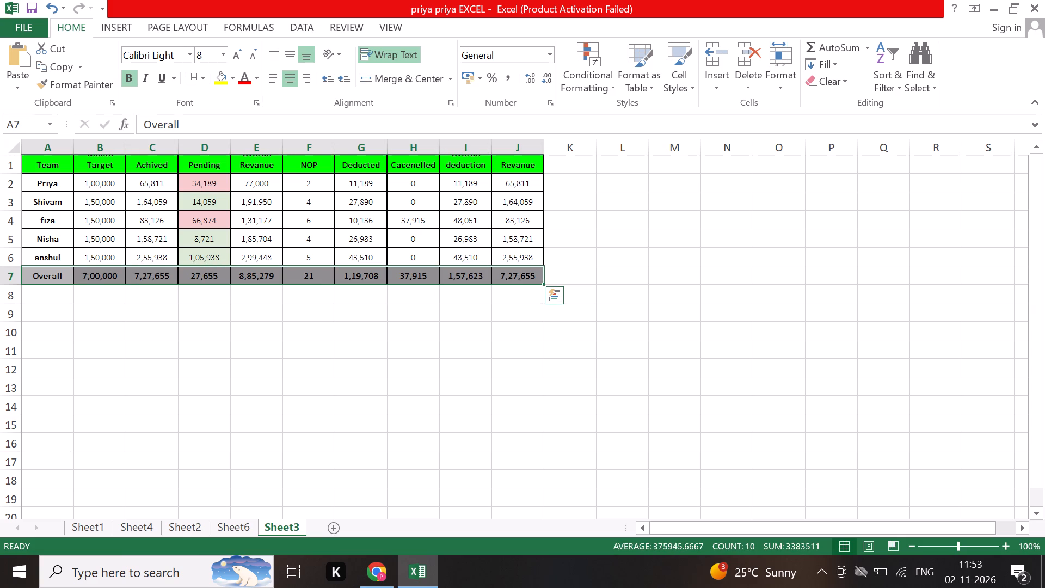
key("ctrl+b")
key("ctrl+b")
left_click(109, 314)
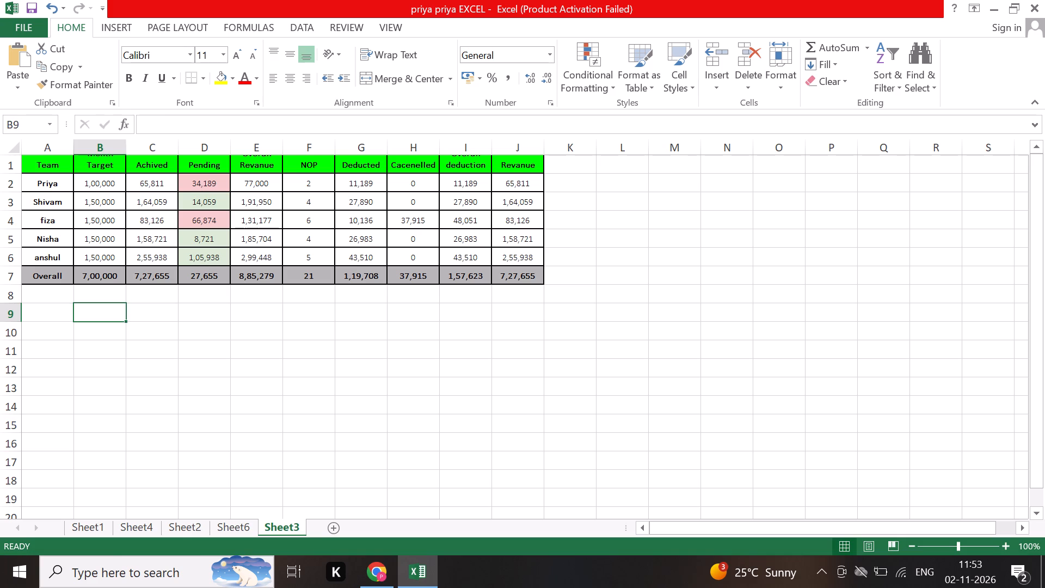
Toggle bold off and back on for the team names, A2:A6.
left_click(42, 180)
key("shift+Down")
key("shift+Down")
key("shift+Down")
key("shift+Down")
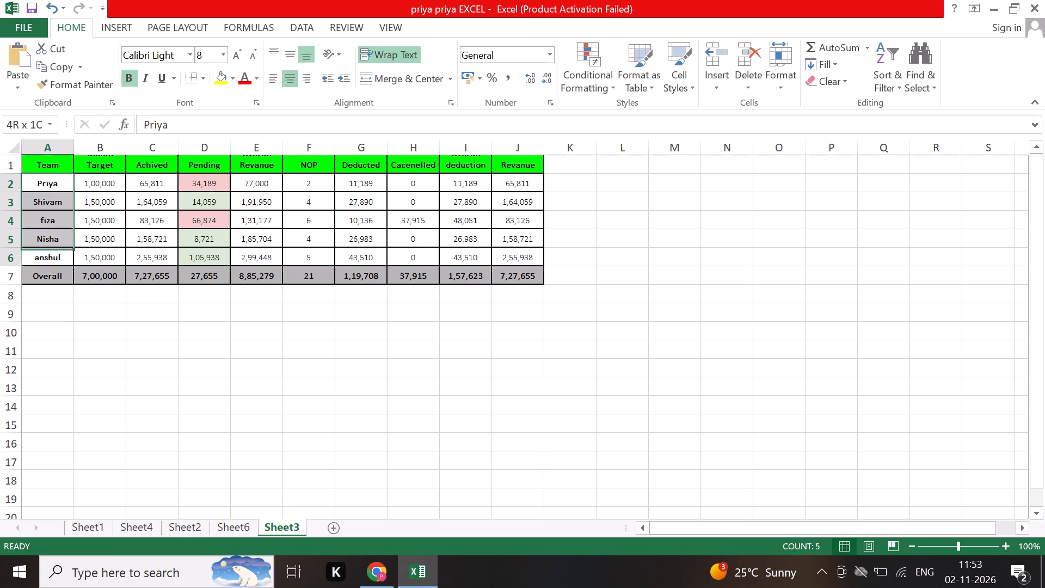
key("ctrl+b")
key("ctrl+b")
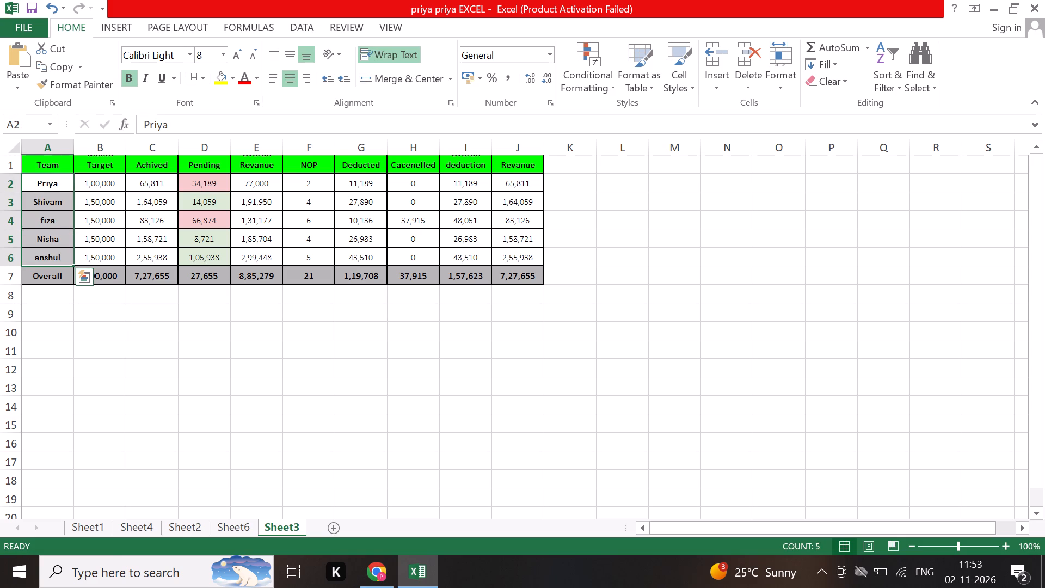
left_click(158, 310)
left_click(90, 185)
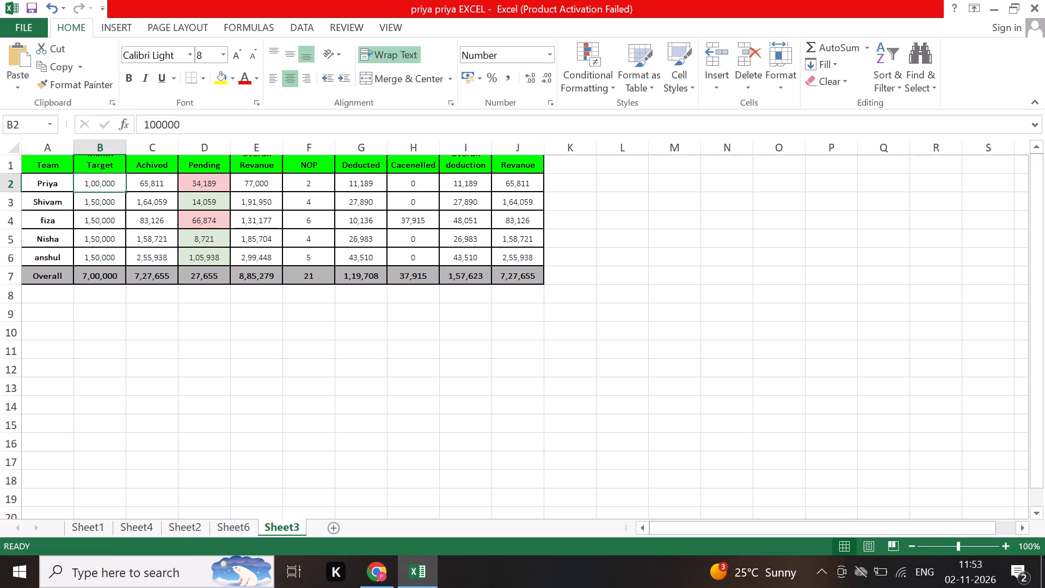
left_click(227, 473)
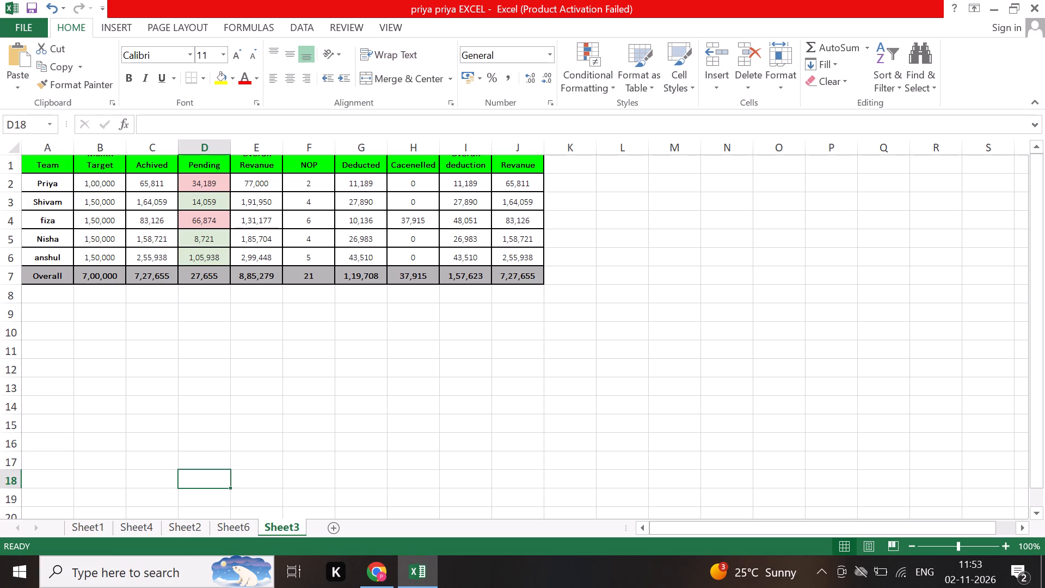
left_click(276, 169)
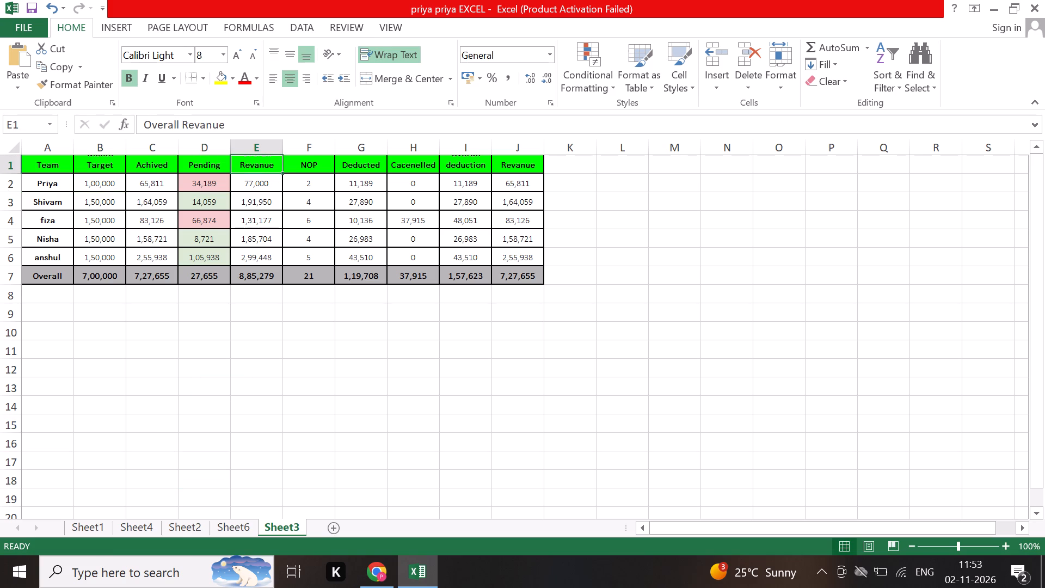
Increase the height of all rows in the sheet uniformly to give the two-line headers more room.
left_click(15, 150)
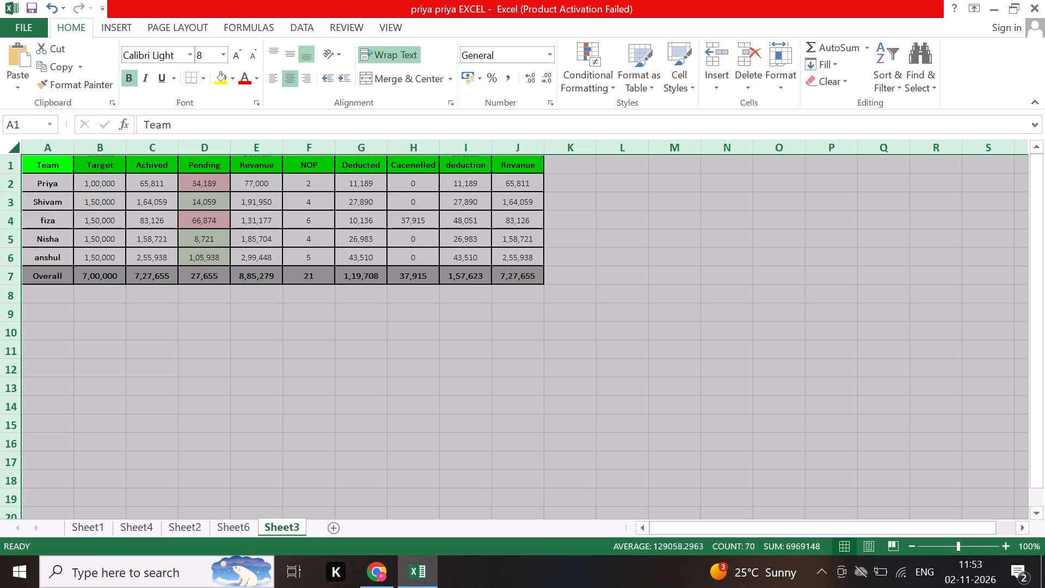
left_click(20, 173)
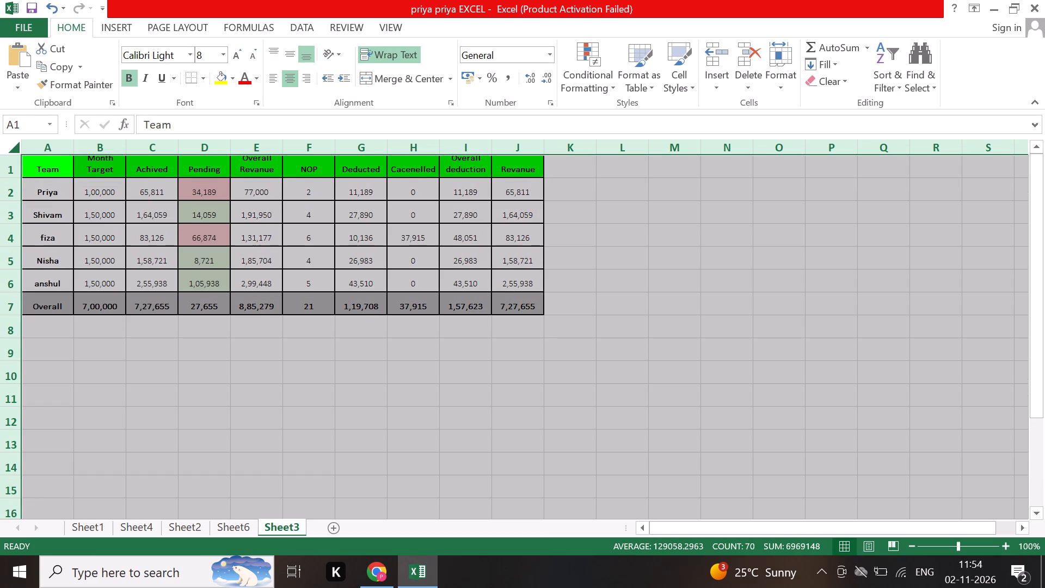
left_click(264, 458)
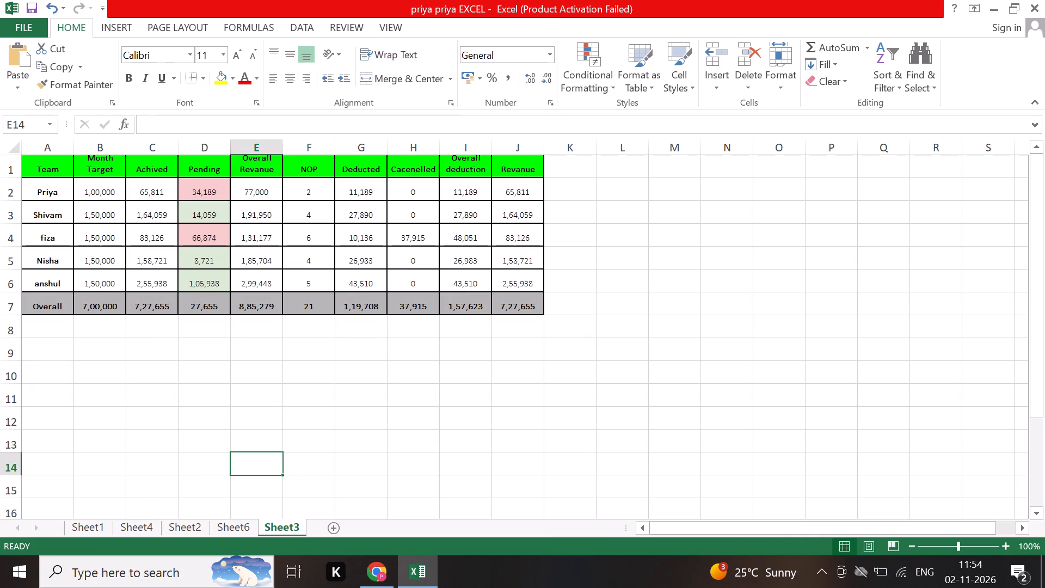
Set the vertical alignment of the header row, A1:J1, to middle.
left_click(41, 170)
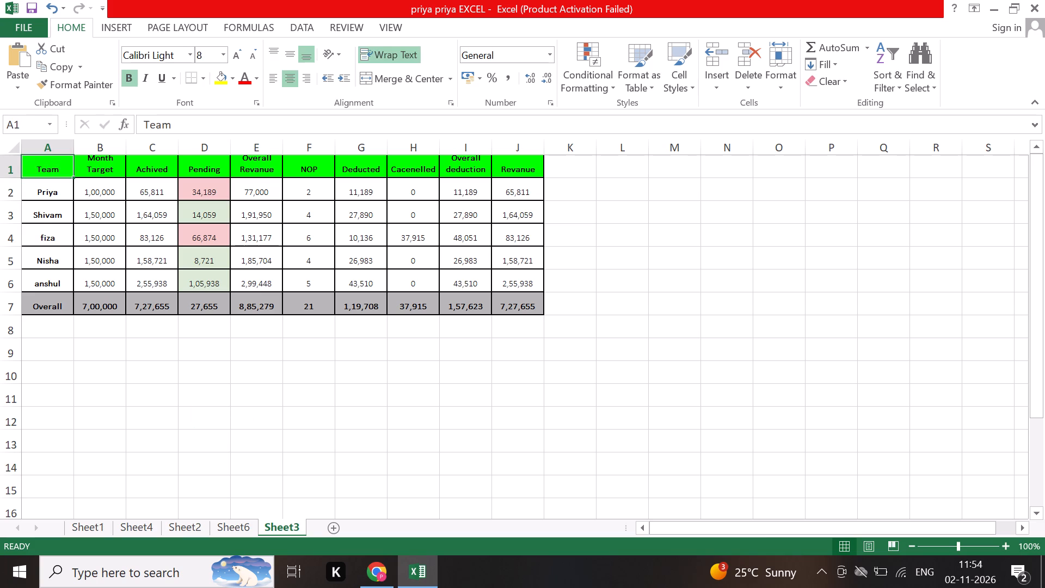
key("shift+Right")
key("shift+Right")
key("shift+Right")
key("shift+Right")
key("shift+Right")
key("shift+Right")
key("shift+Right")
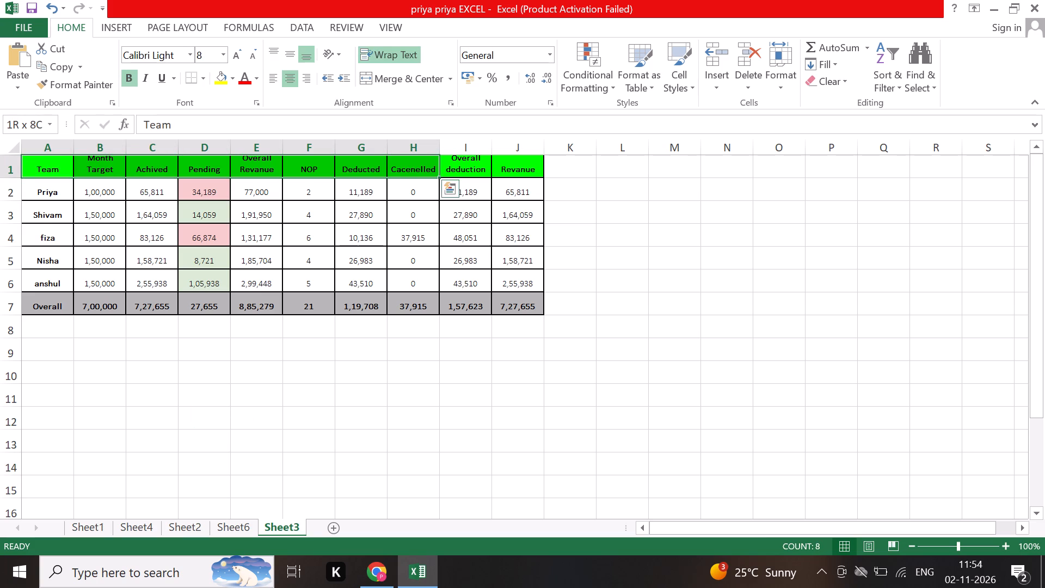
key("shift+Right")
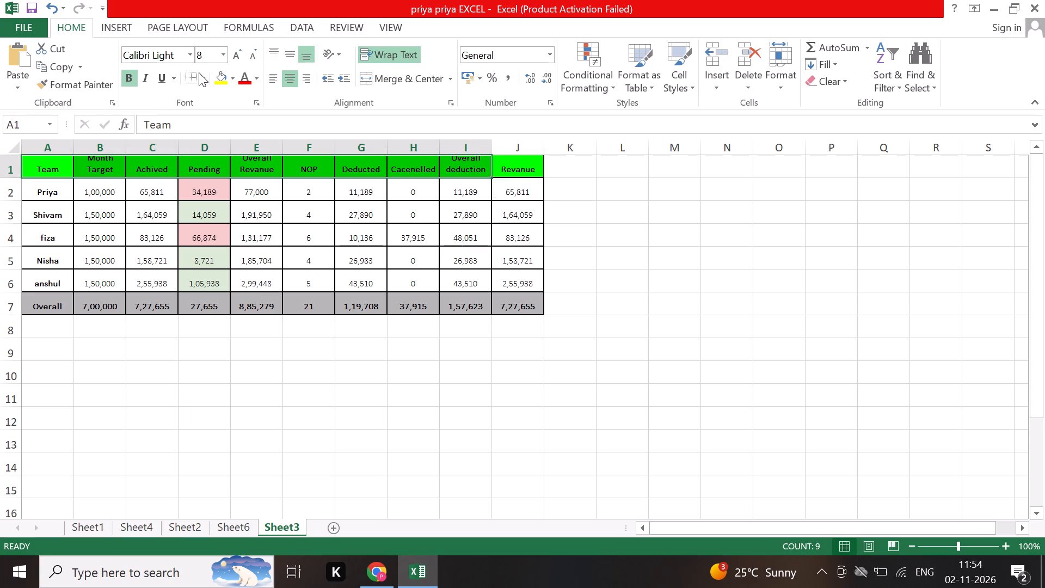
key("shift+Right")
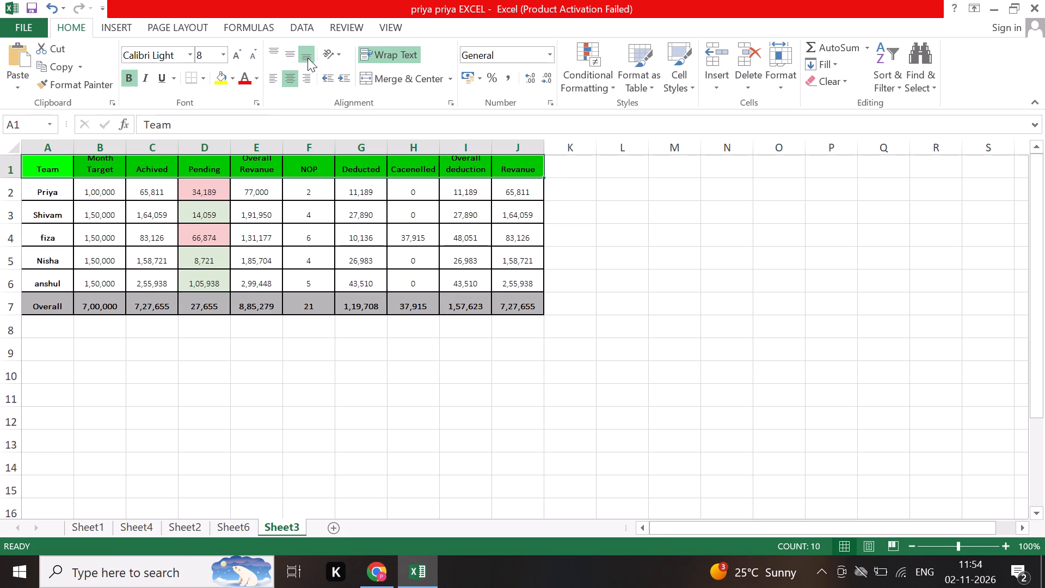
left_click(291, 51)
Centre the contents of the whole table, A1:J7, both horizontally and vertically within their cells.
left_click(57, 160)
key("shift+Right")
key("shift+Right")
key("shift+Right")
key("shift+Right")
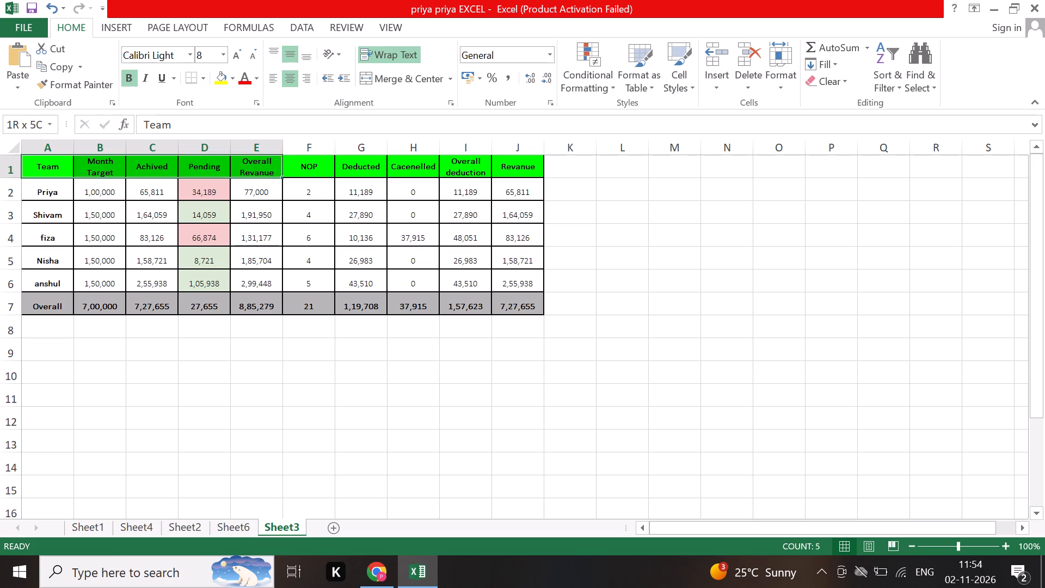
key("shift+Right")
key("shift+Right")
key("shift+Right")
key("shift+Right")
key("shift+Right")
key("shift+Down")
key("shift+Down")
key("shift+Down")
key("shift+Down")
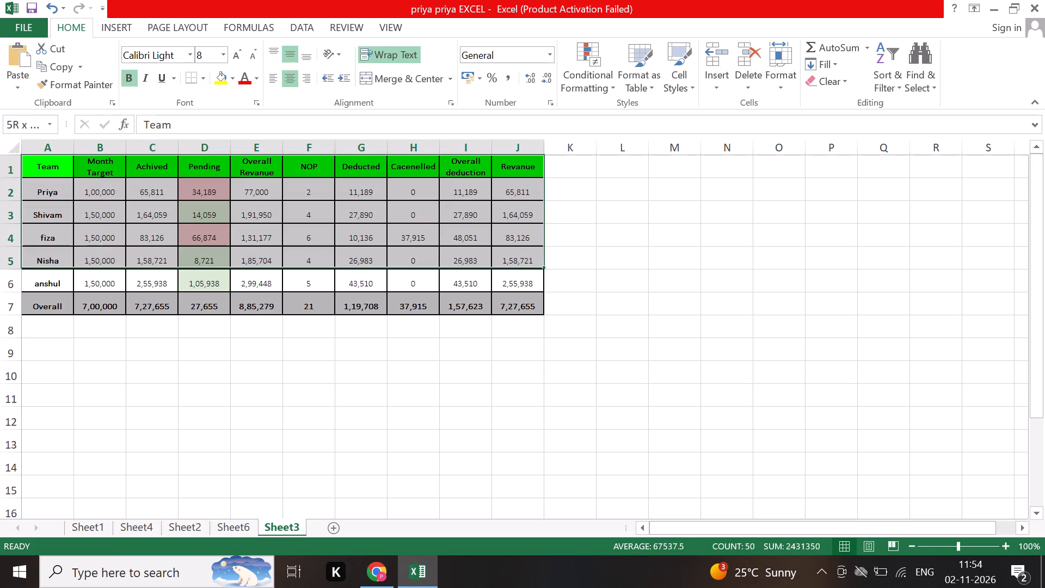
key("shift+Down")
key("shift+Down")
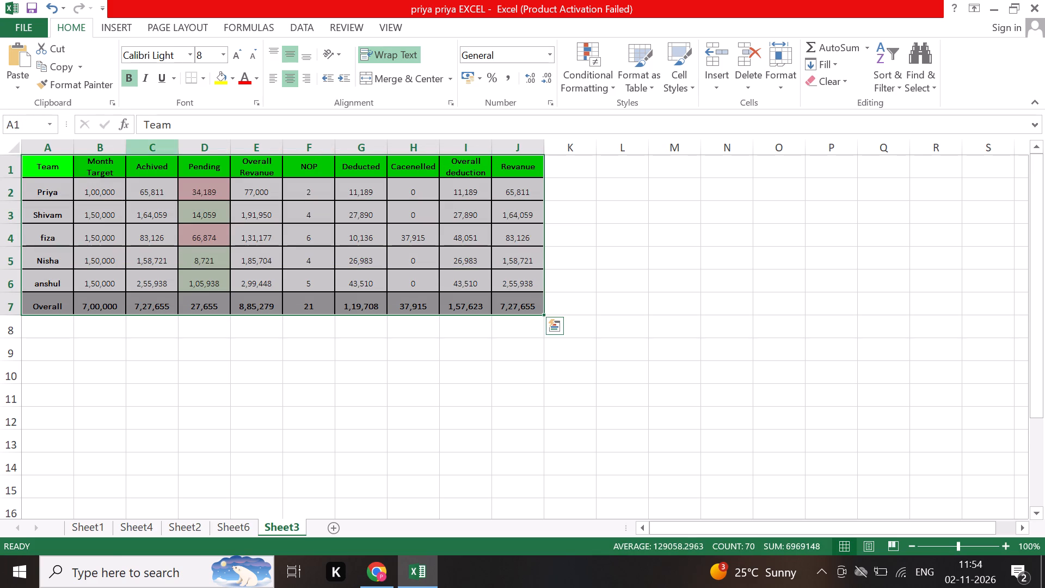
left_click(287, 77)
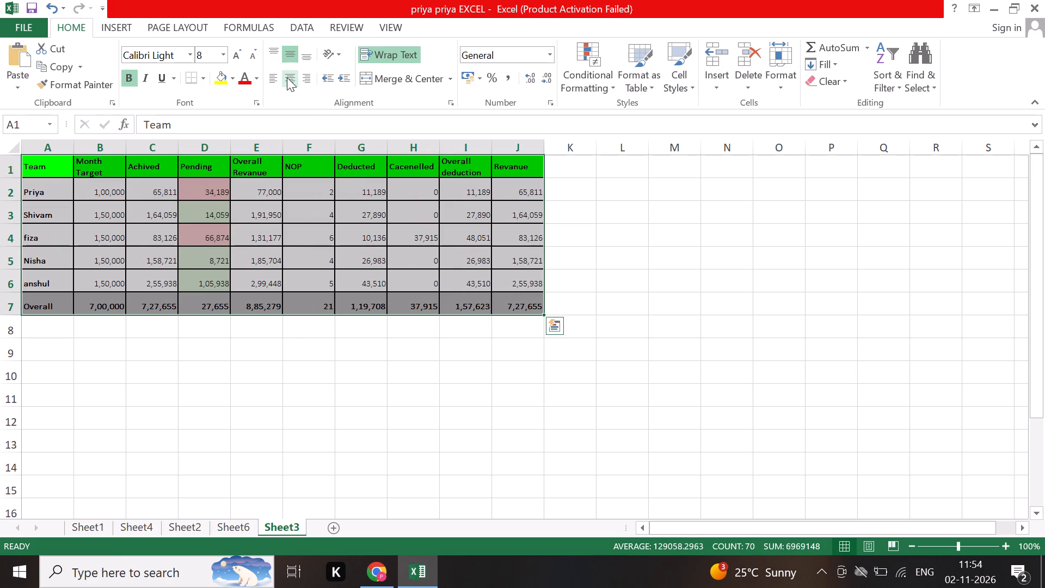
left_click(287, 77)
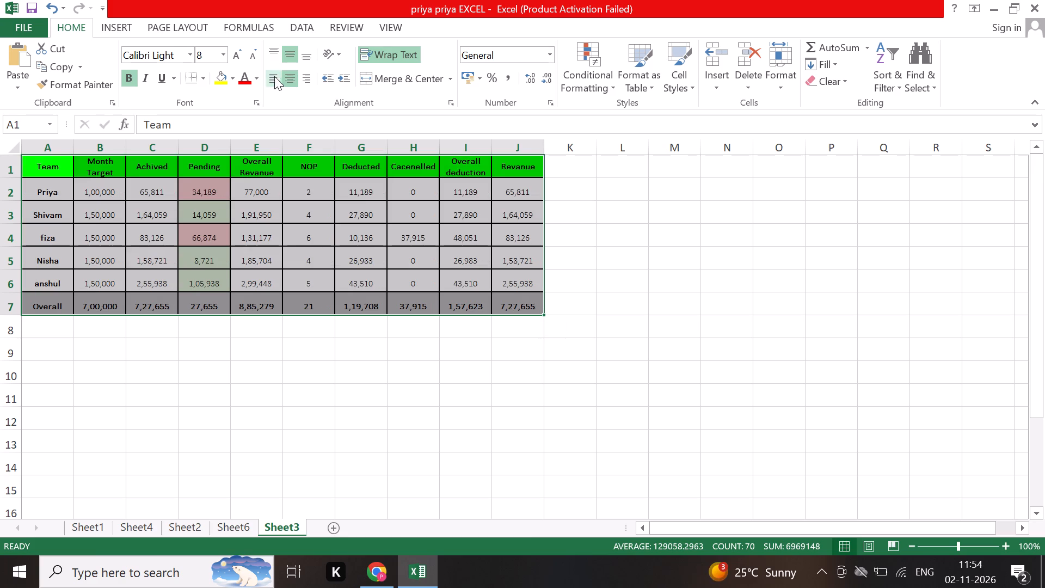
left_click(287, 54)
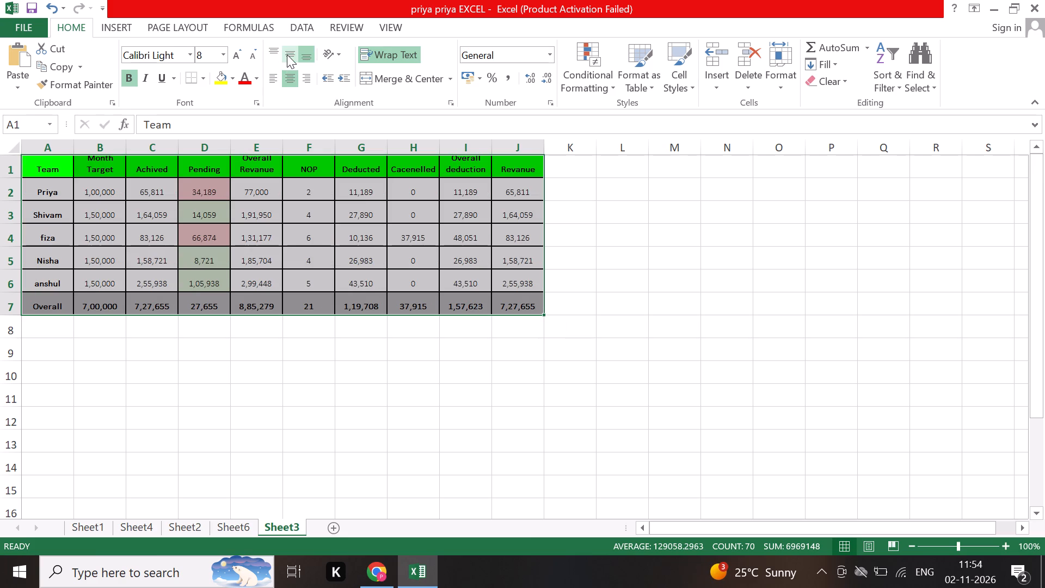
left_click(287, 54)
left_click(292, 366)
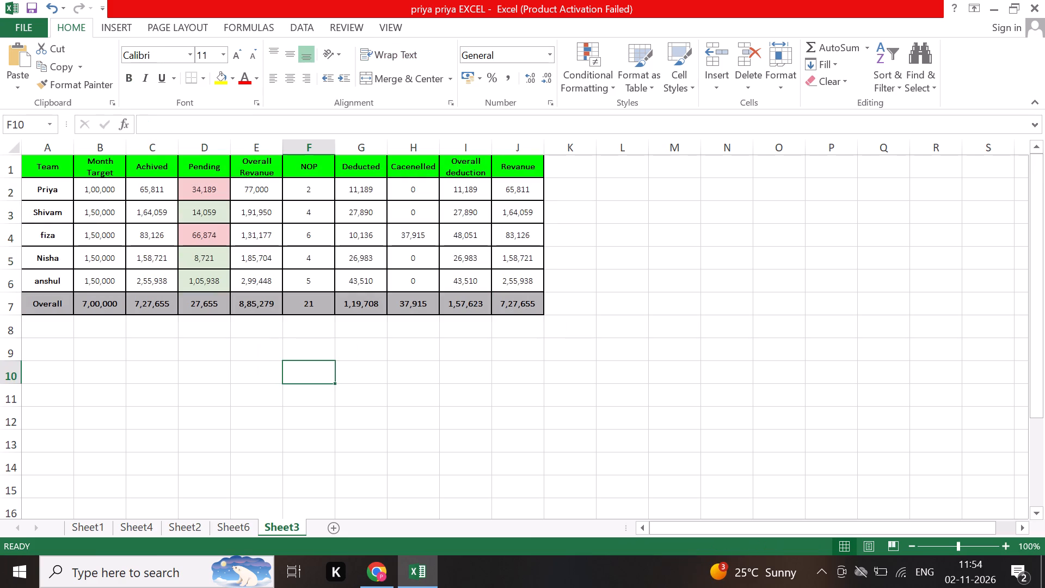
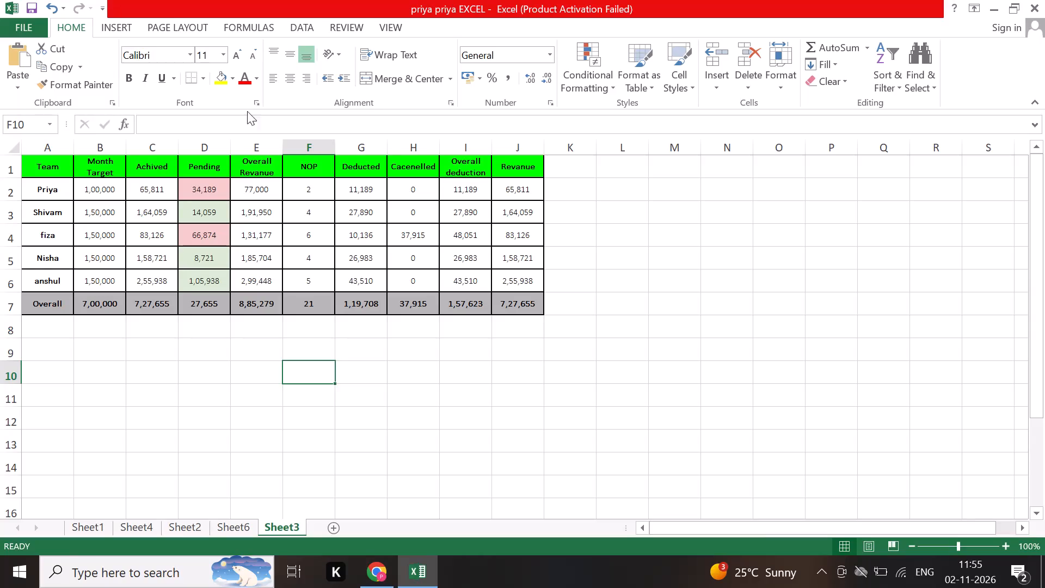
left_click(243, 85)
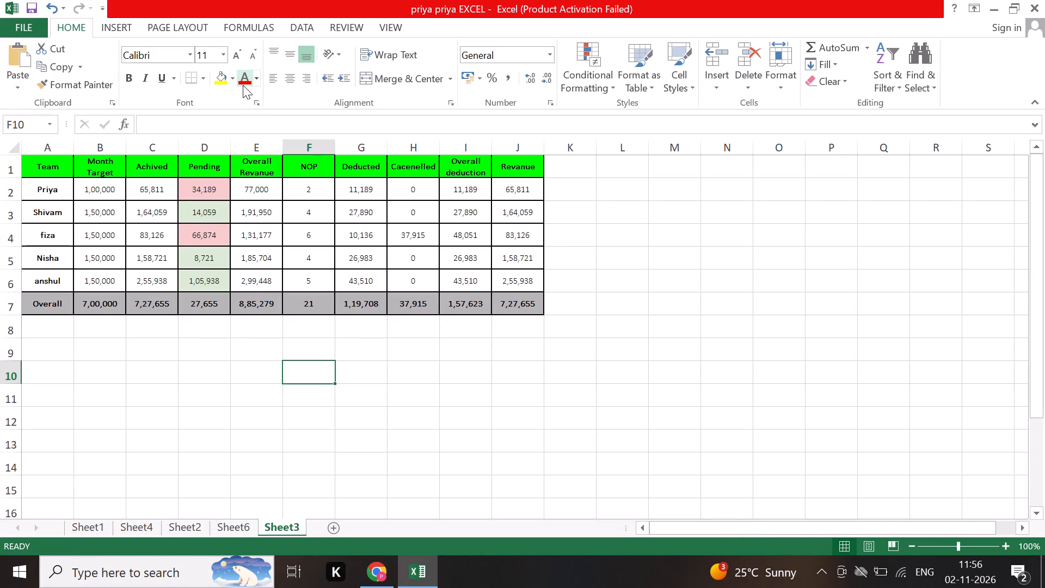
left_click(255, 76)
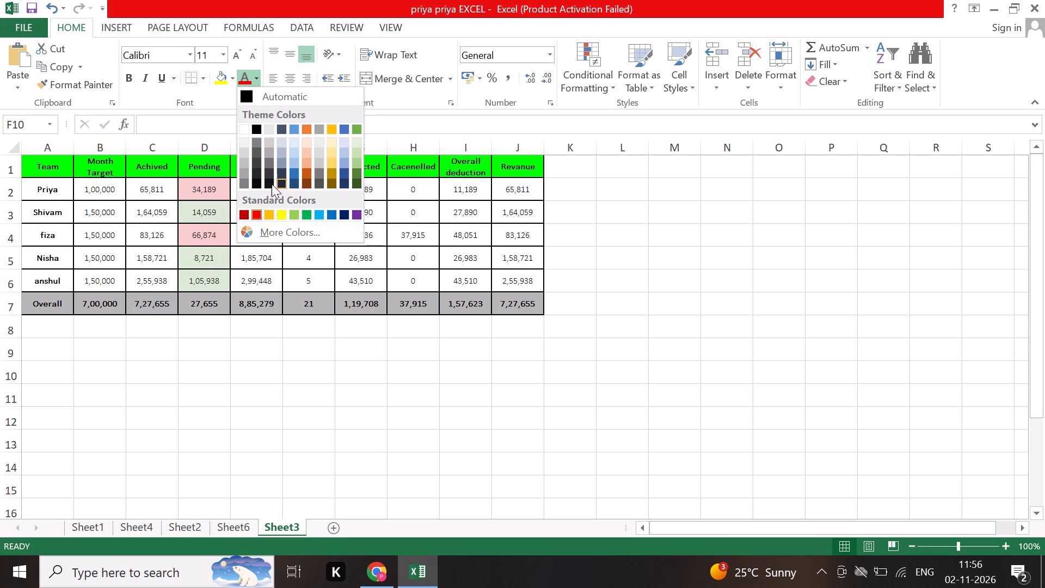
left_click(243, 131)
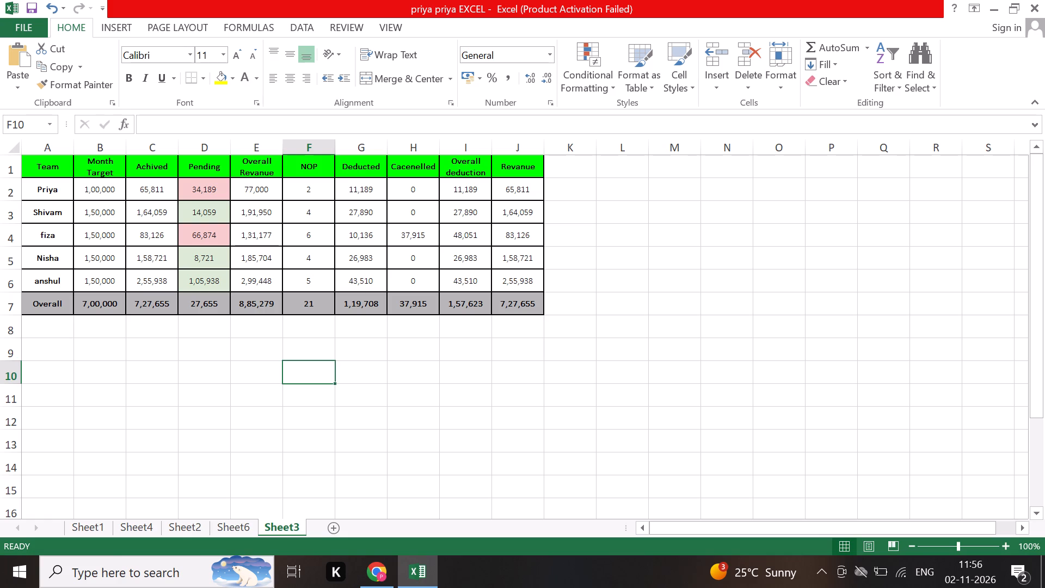
Set the font colour of the Overall row's Pending total, D7, to automatic black.
left_click(202, 316)
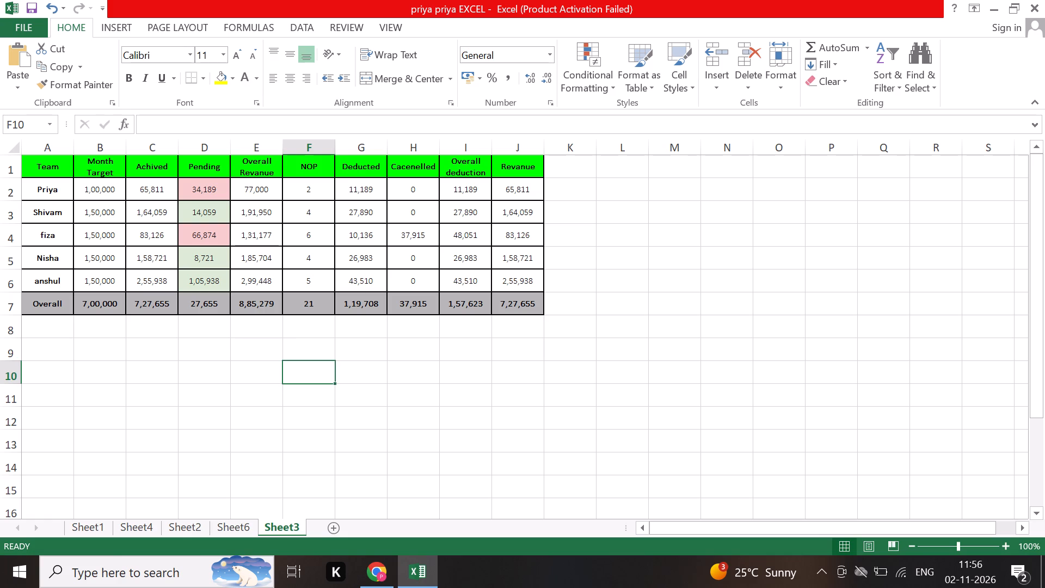
left_click(207, 305)
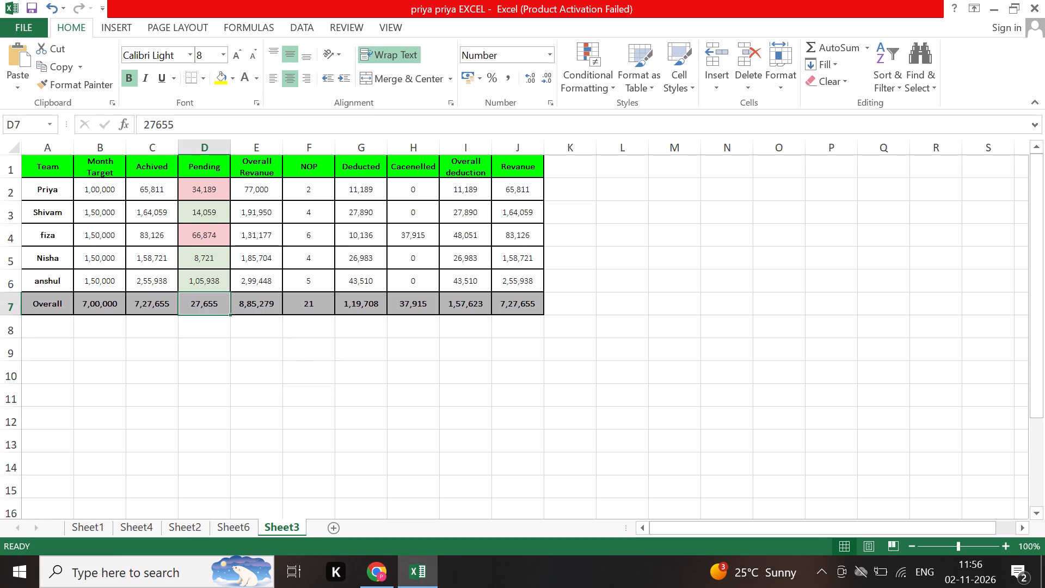
left_click(256, 77)
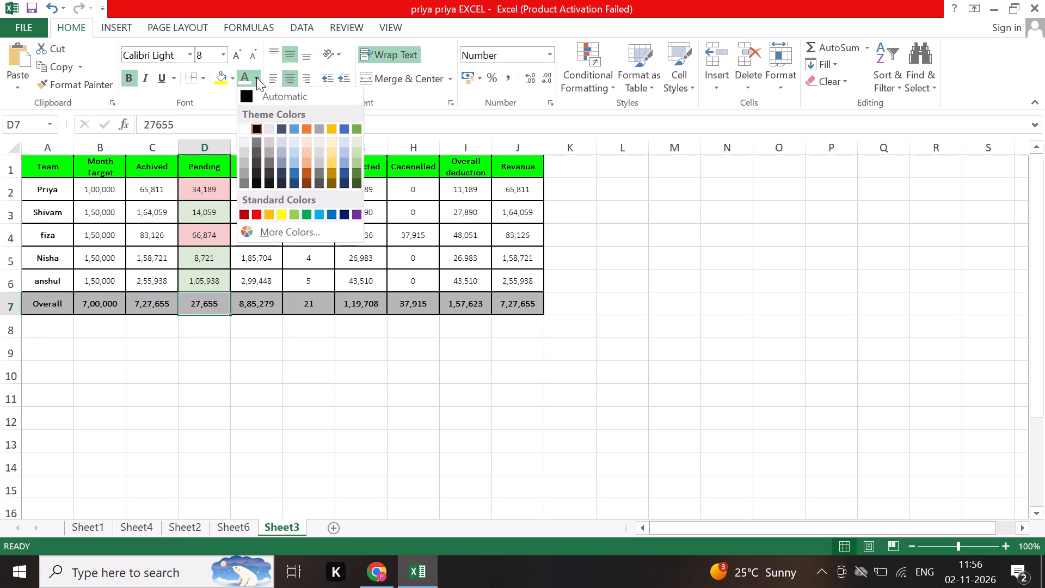
left_click(247, 92)
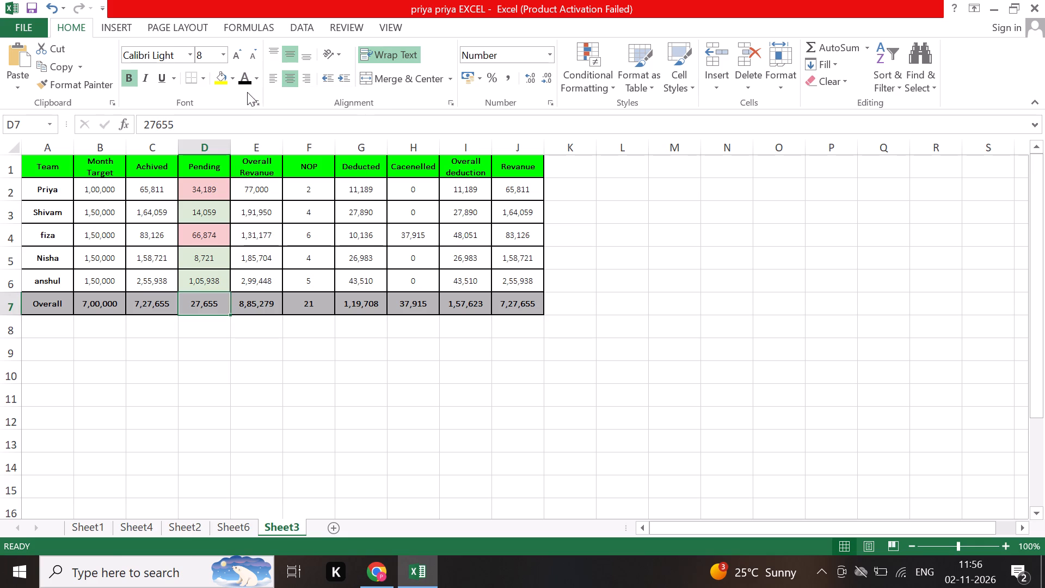
left_click(245, 83)
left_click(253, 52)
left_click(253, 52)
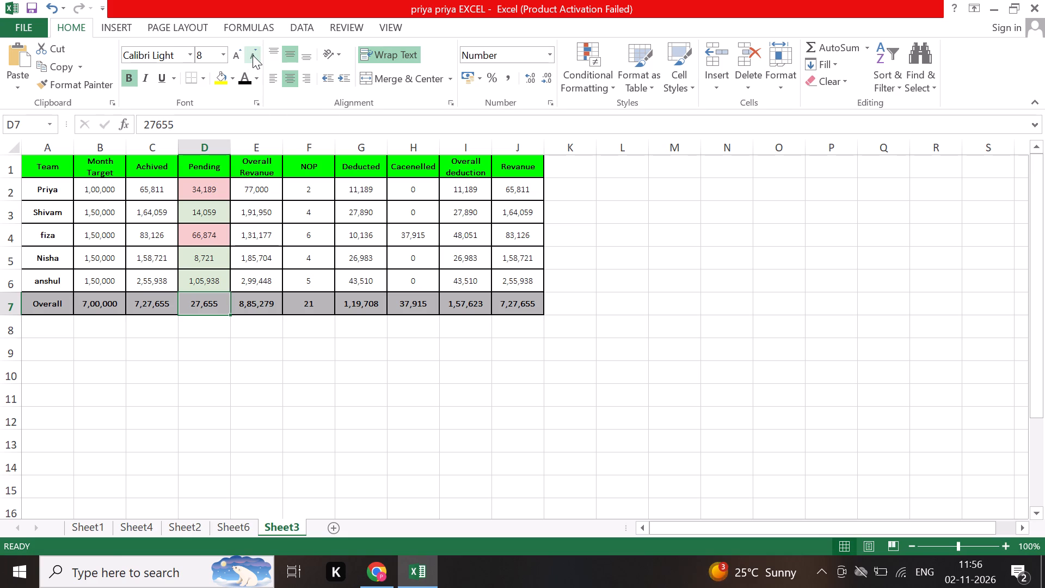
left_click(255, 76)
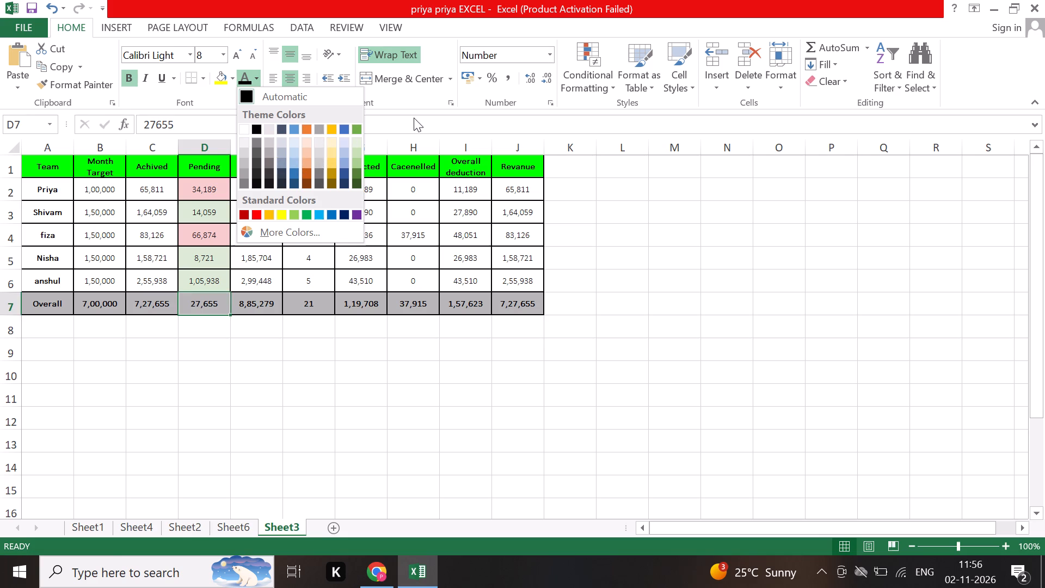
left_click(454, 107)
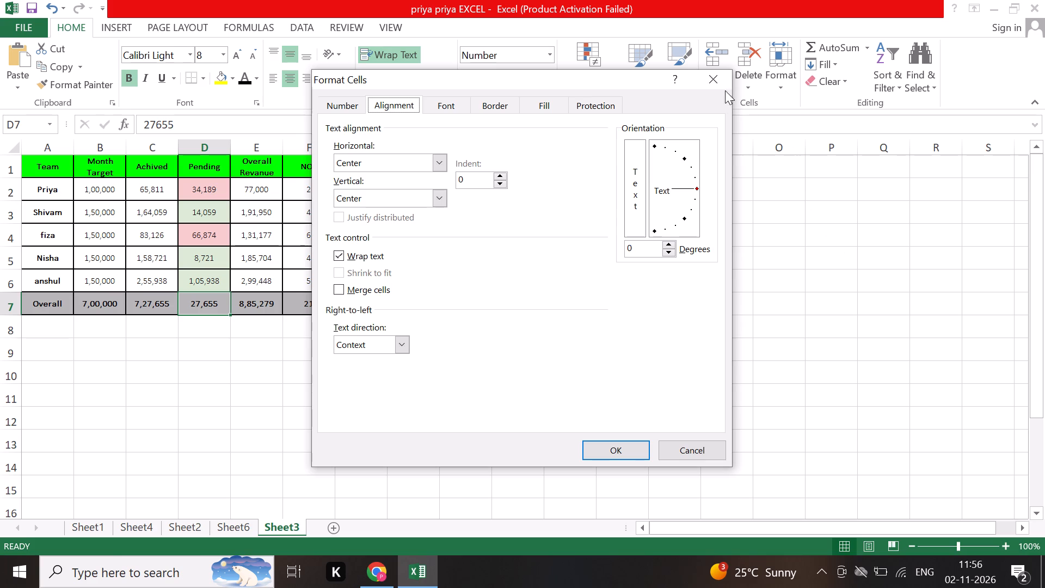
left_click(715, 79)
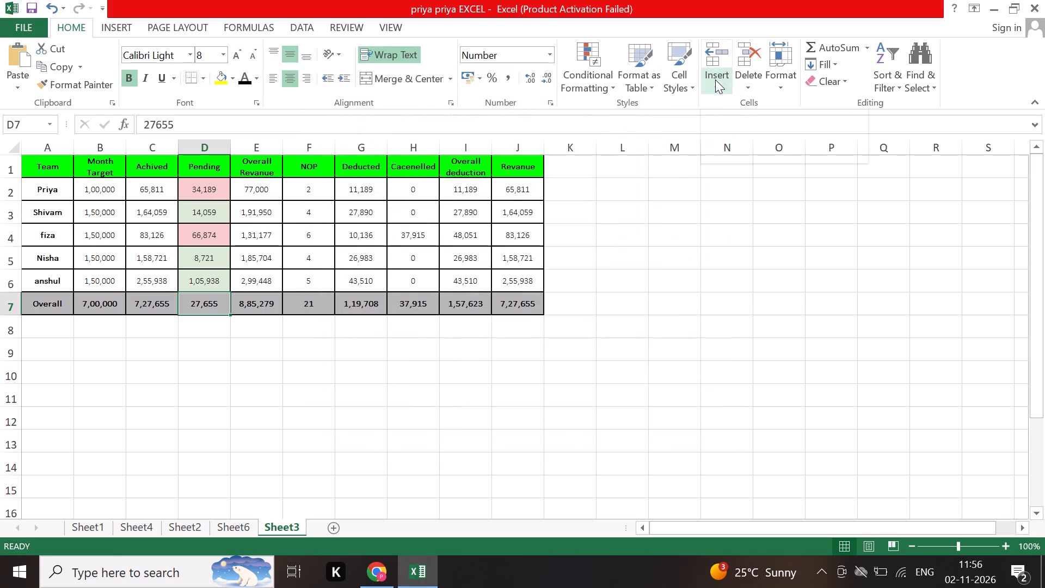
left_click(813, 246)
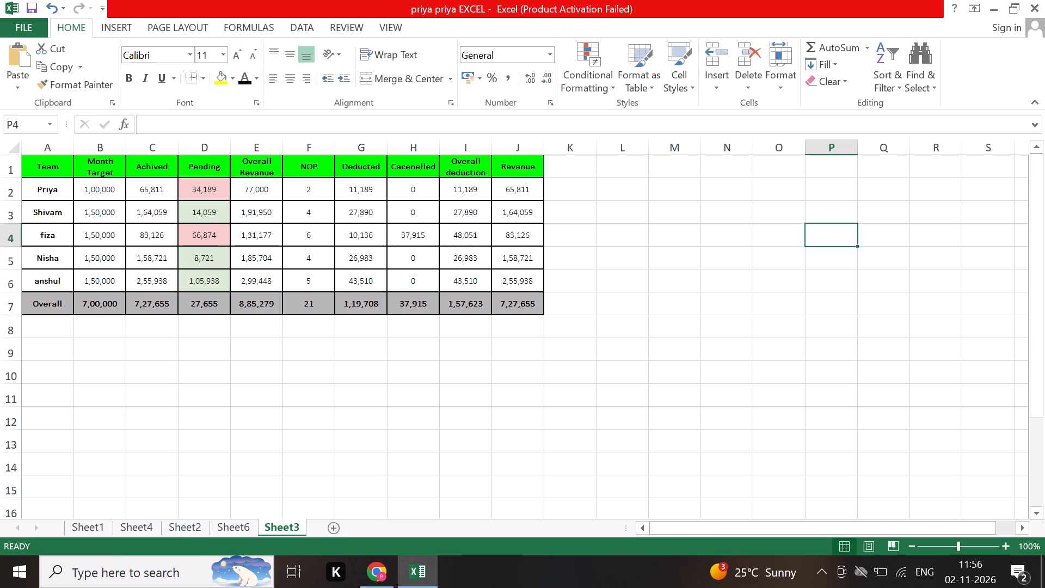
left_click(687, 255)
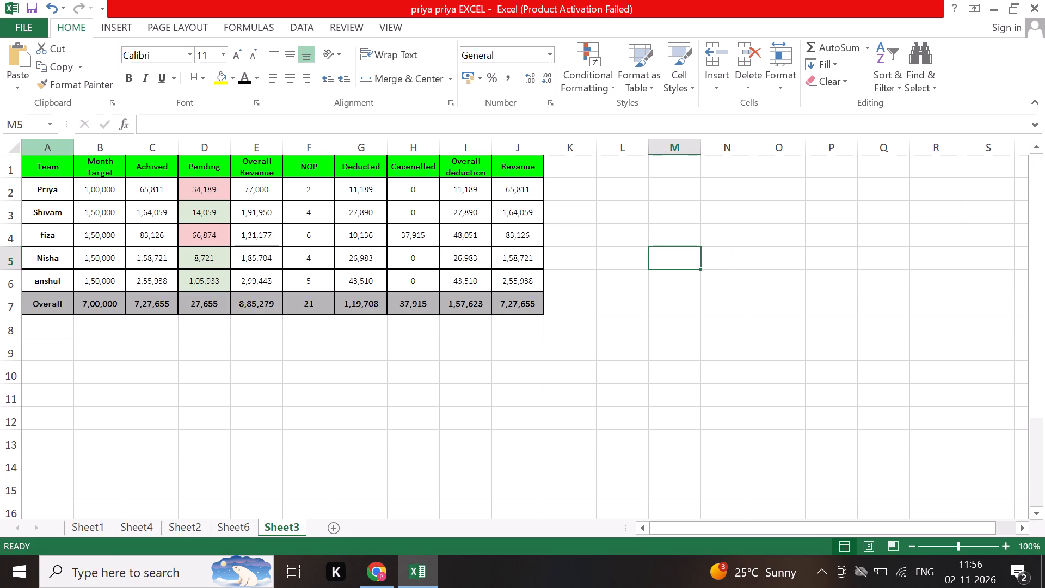
Fill the Overall row's Pending total, D7, with the standard green.
left_click(228, 305)
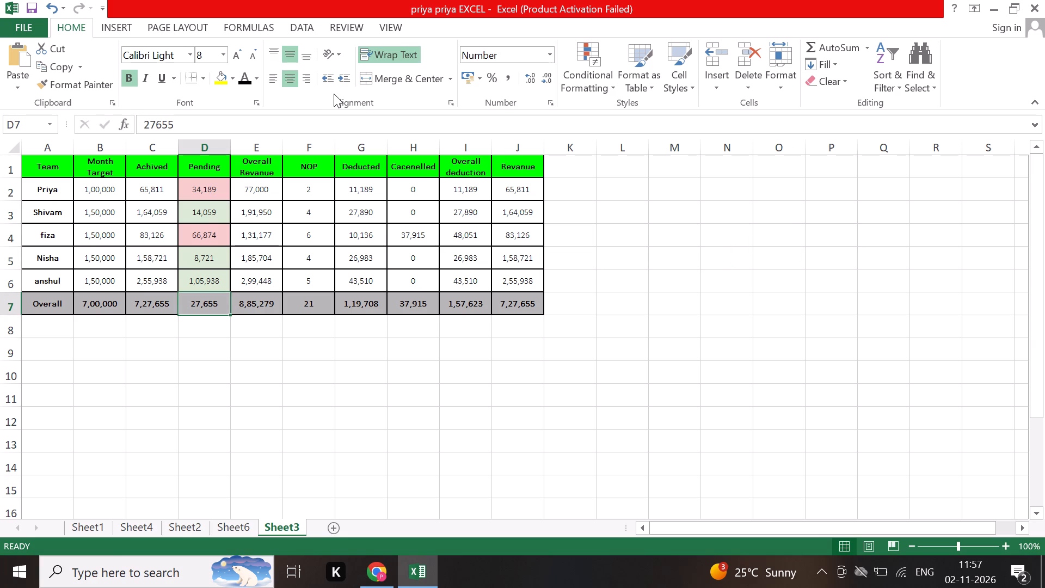
left_click(233, 76)
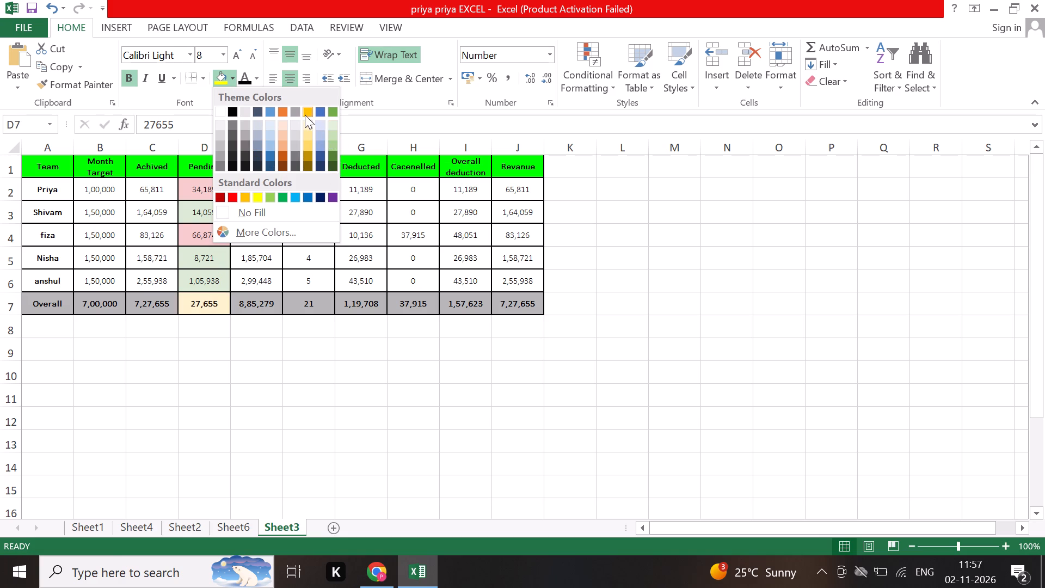
left_click(284, 197)
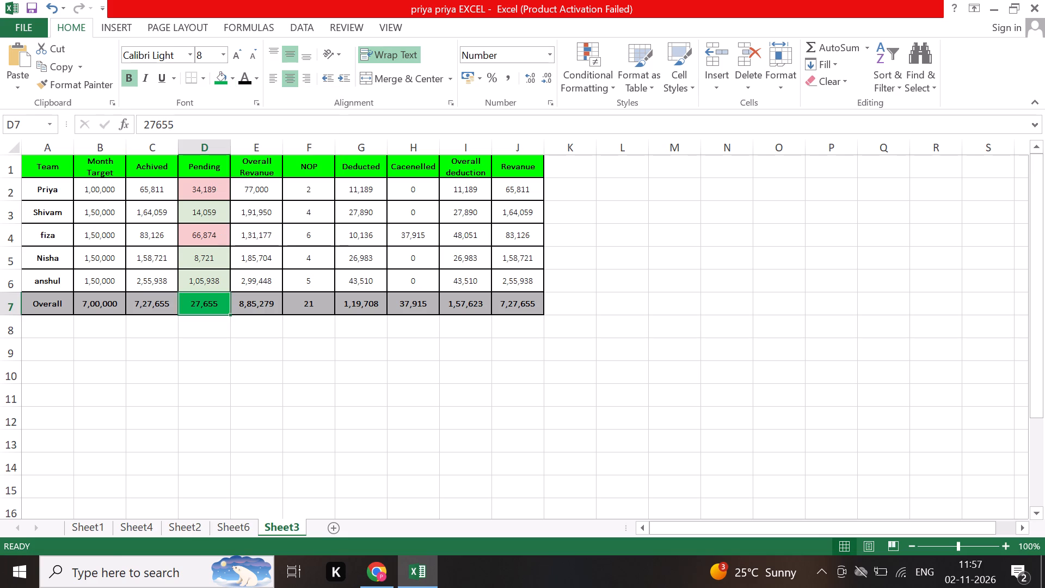
Change the fill of the header row, A1:J1, to the standard yellow.
left_click(51, 173)
key("shift+Right")
key("shift+Right")
key("shift+Right")
key("shift+Right")
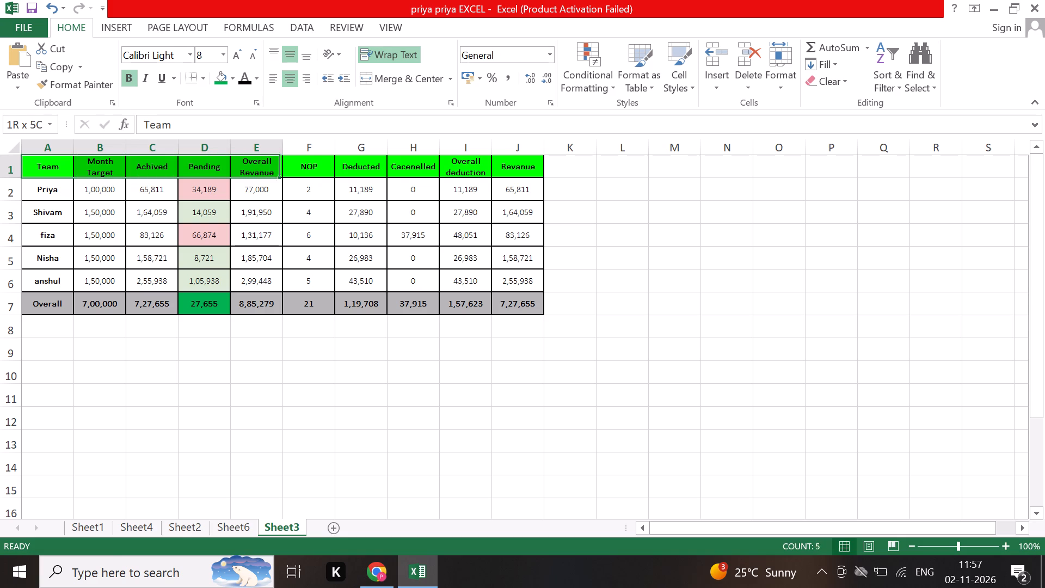
key("shift+Right")
key("shift+Right")
key("shift+Right")
key("shift+Right")
key("shift+Right")
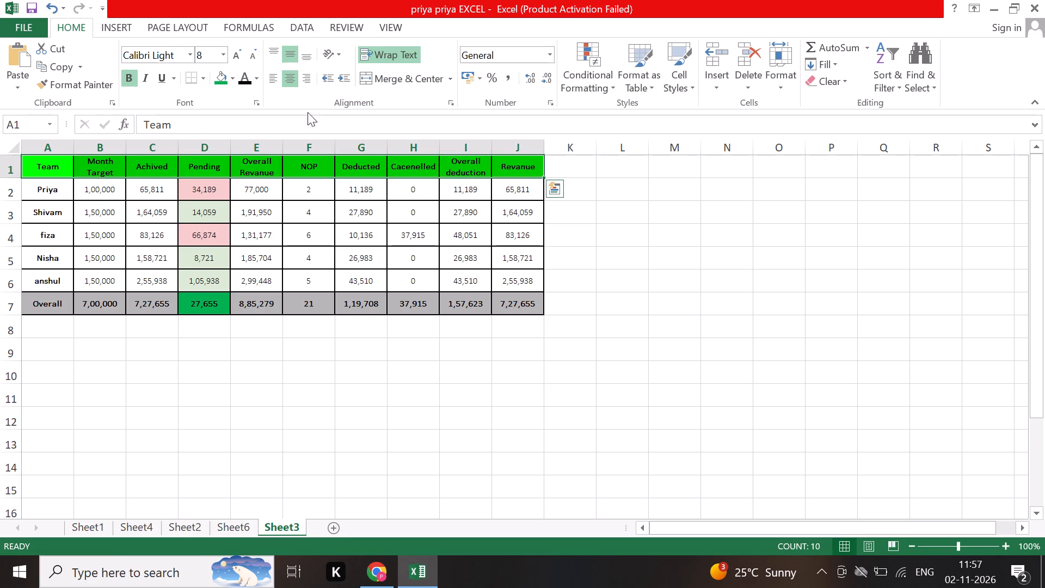
left_click(235, 75)
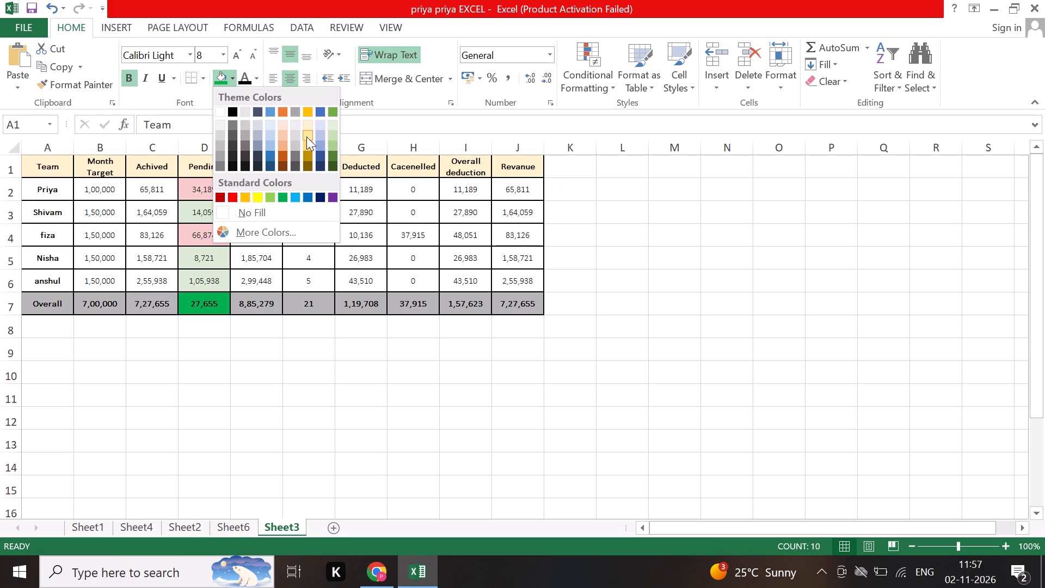
left_click(254, 194)
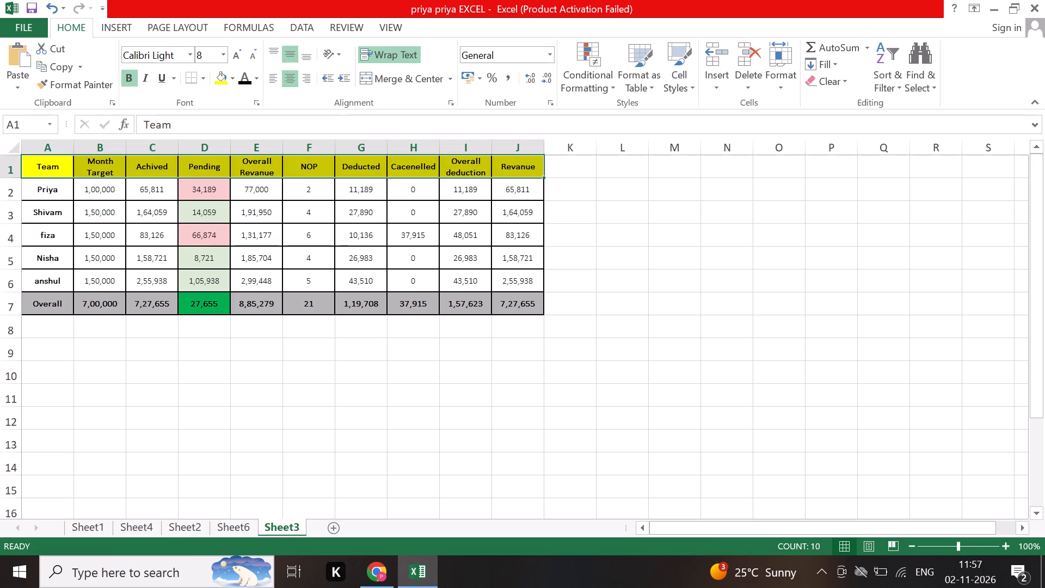
left_click(322, 335)
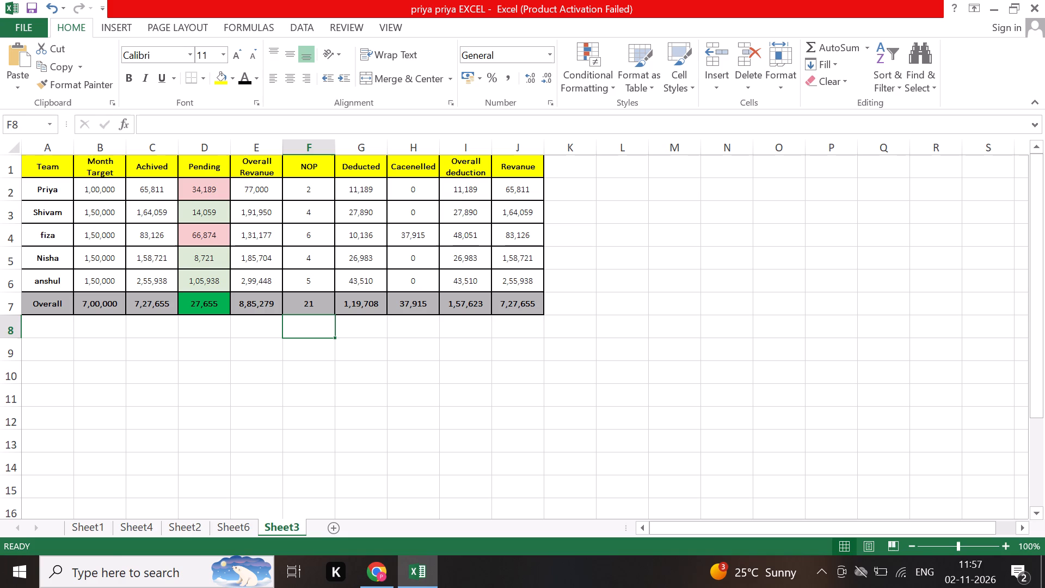
Fill the Pending cells for Shivam, Nisha and anshul, D3, D5 and D6, with the standard green.
left_click(214, 209)
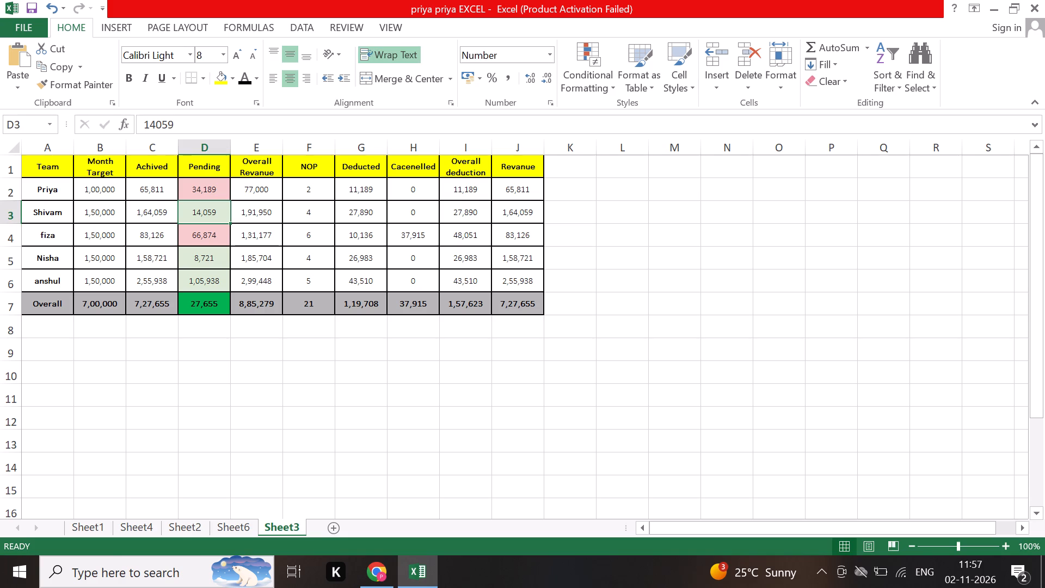
left_click(234, 77)
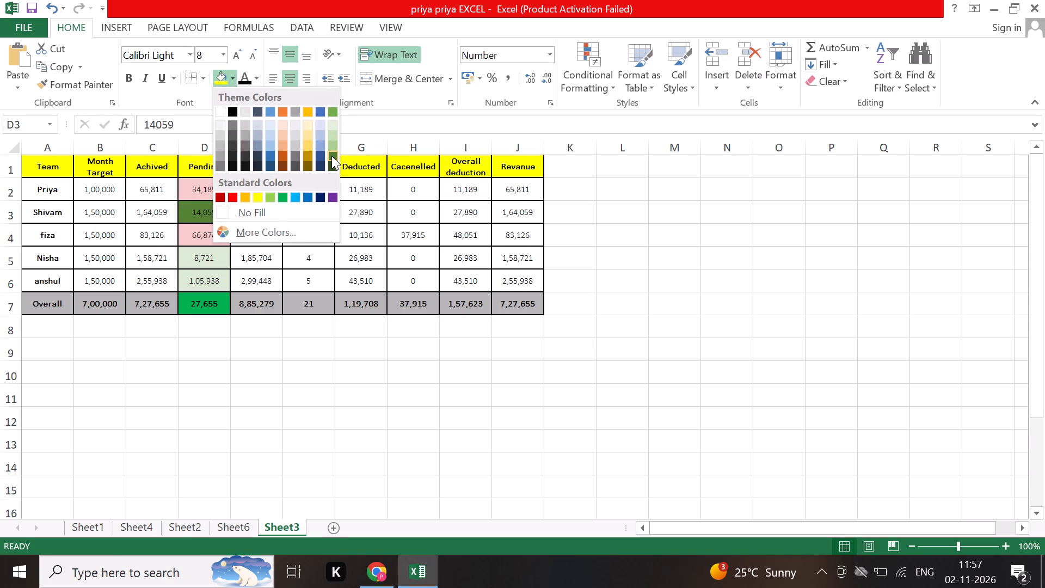
left_click(283, 194)
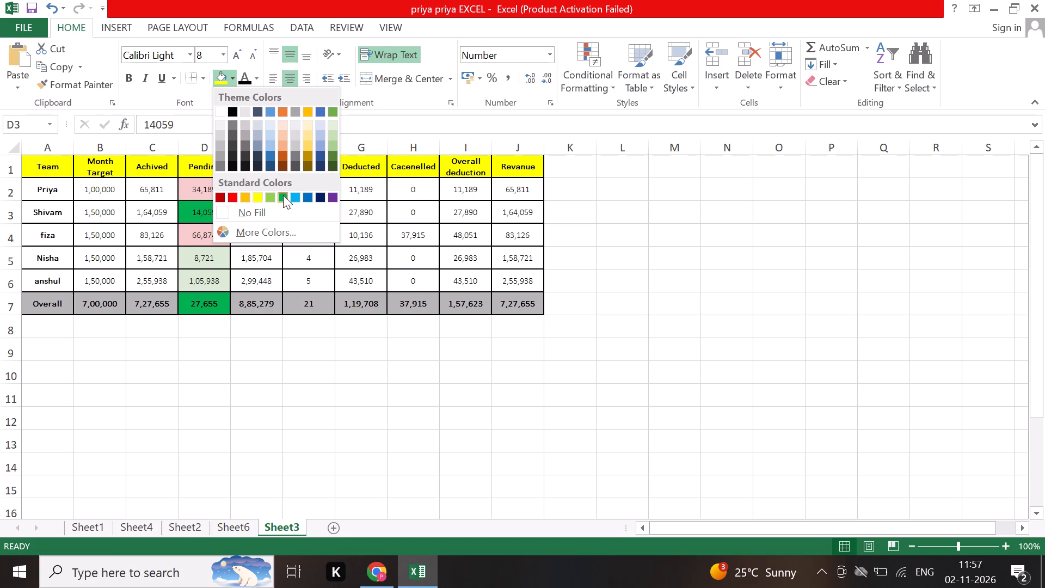
left_click(283, 195)
left_click(207, 231)
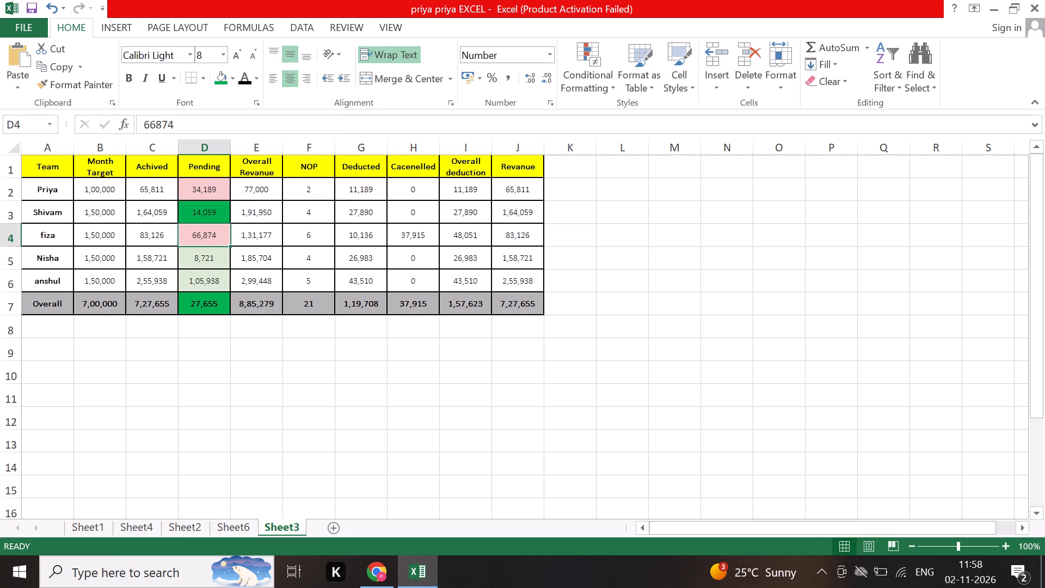
left_click(205, 255)
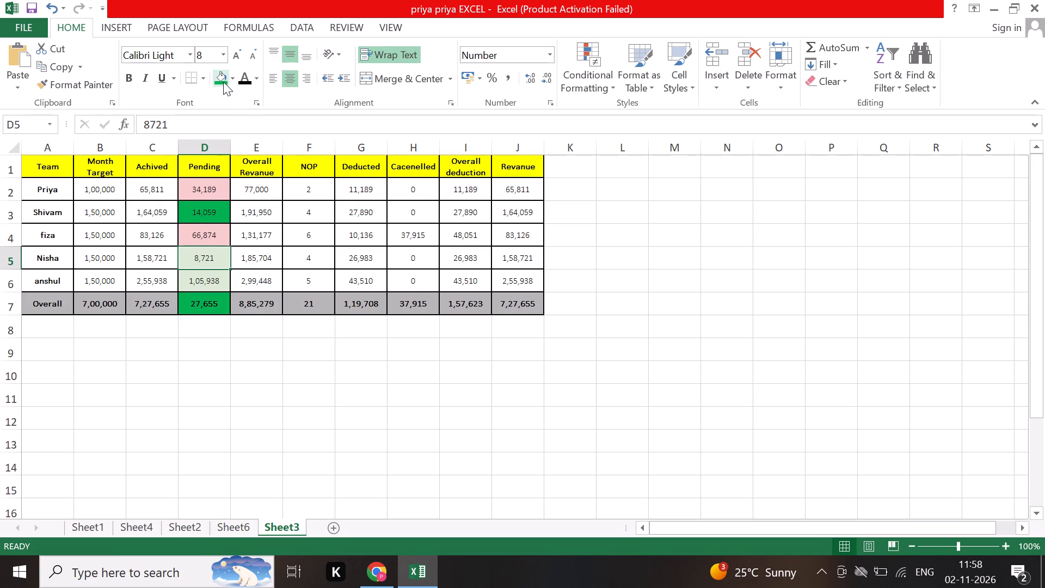
left_click(223, 82)
left_click(218, 289)
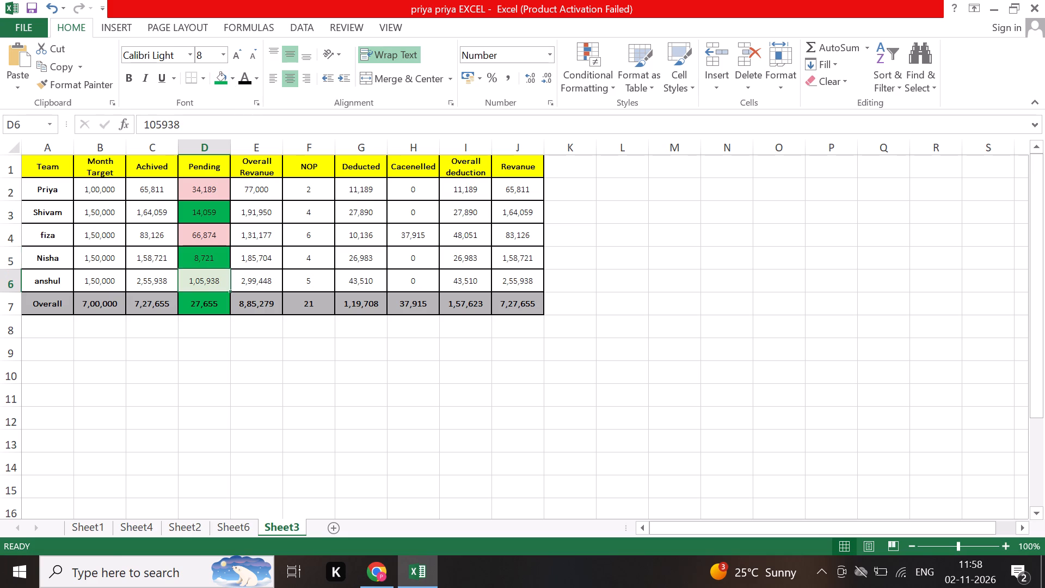
left_click(221, 81)
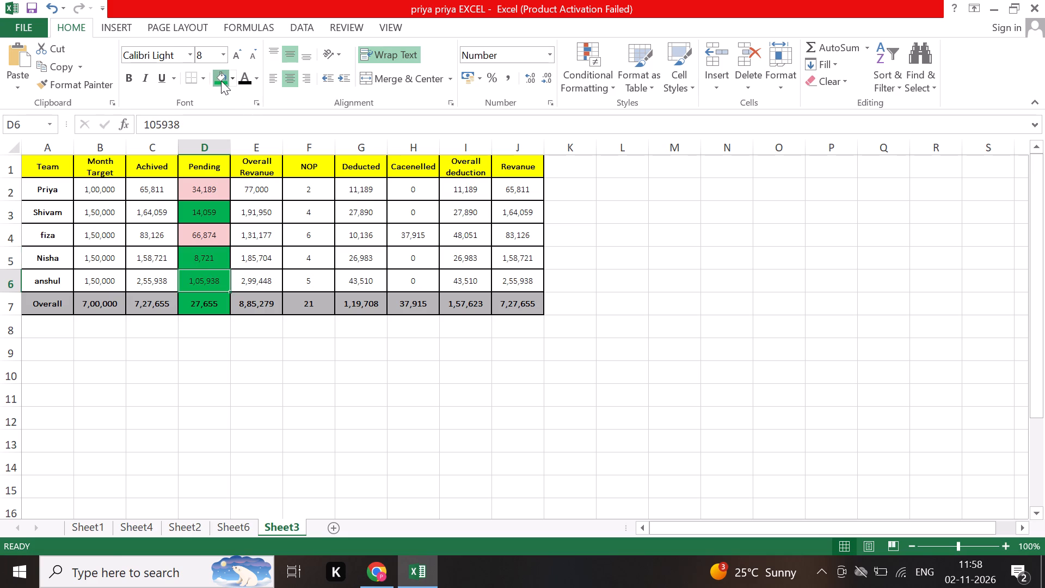
left_click(262, 371)
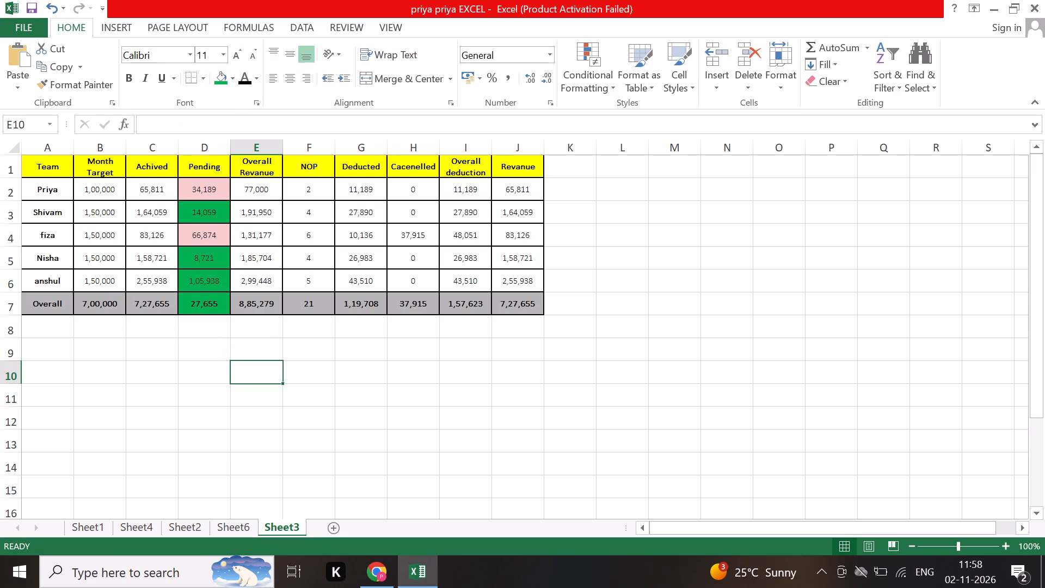
Fill the Pending cells for Priya and fiza, D2 and D4, with the standard red.
left_click(220, 191)
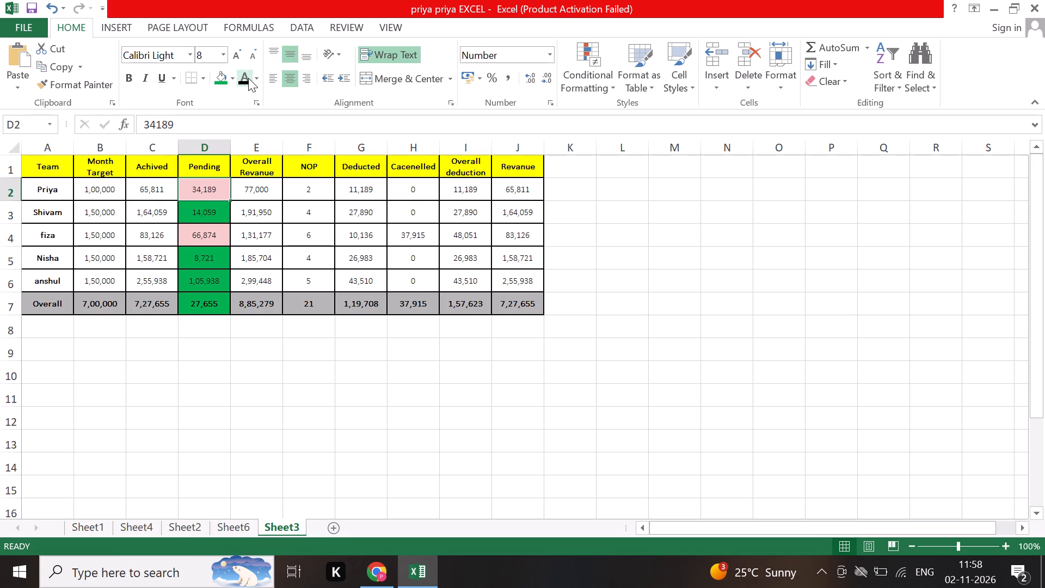
left_click(236, 75)
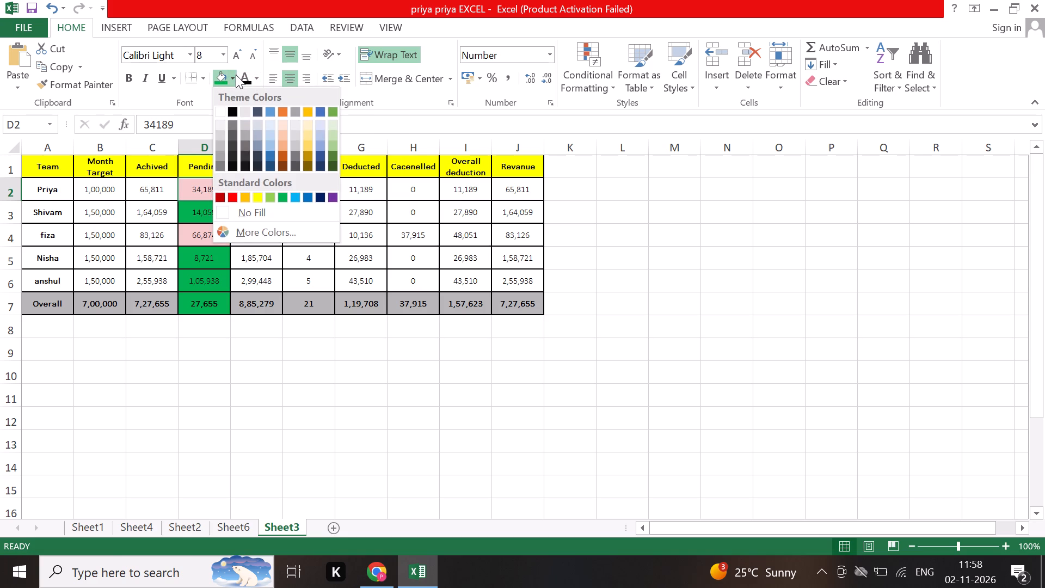
left_click(231, 194)
left_click(214, 230)
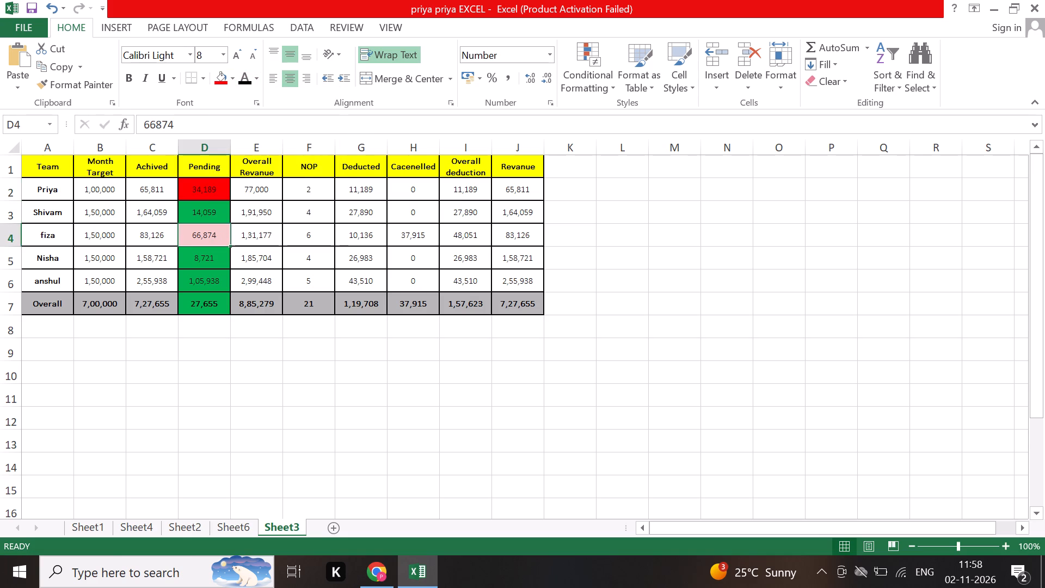
left_click(221, 79)
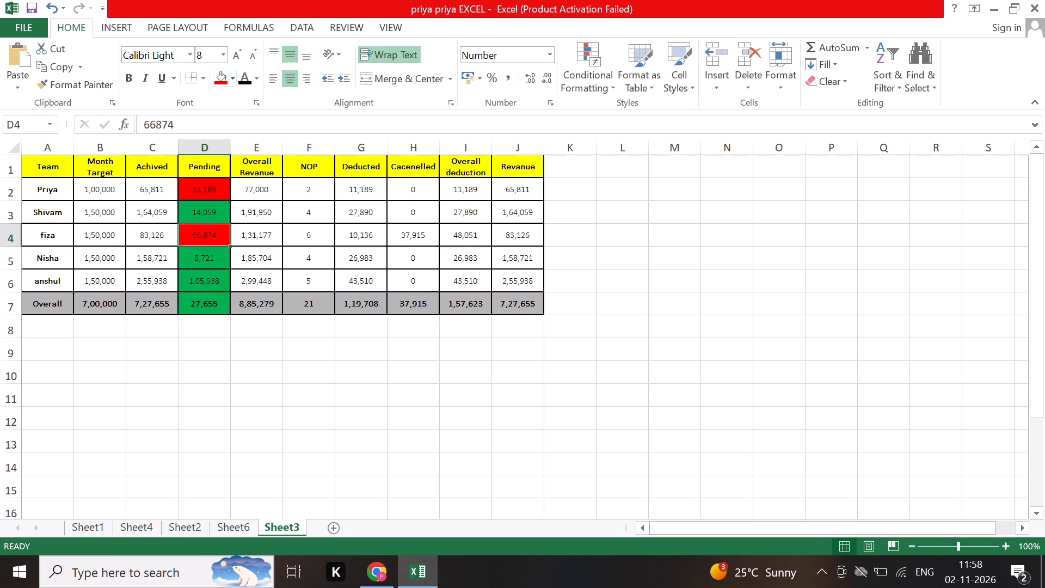
left_click(297, 402)
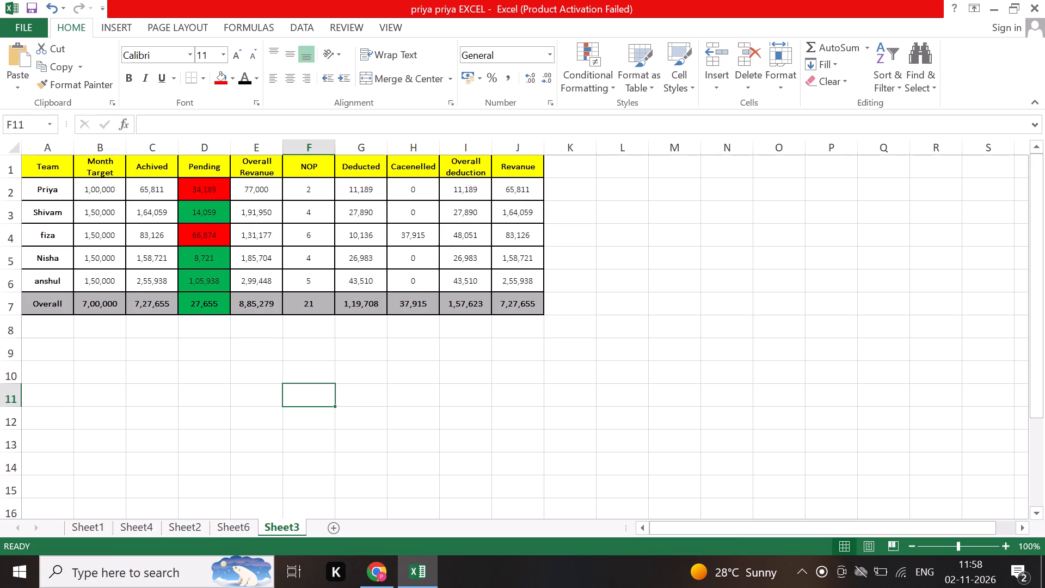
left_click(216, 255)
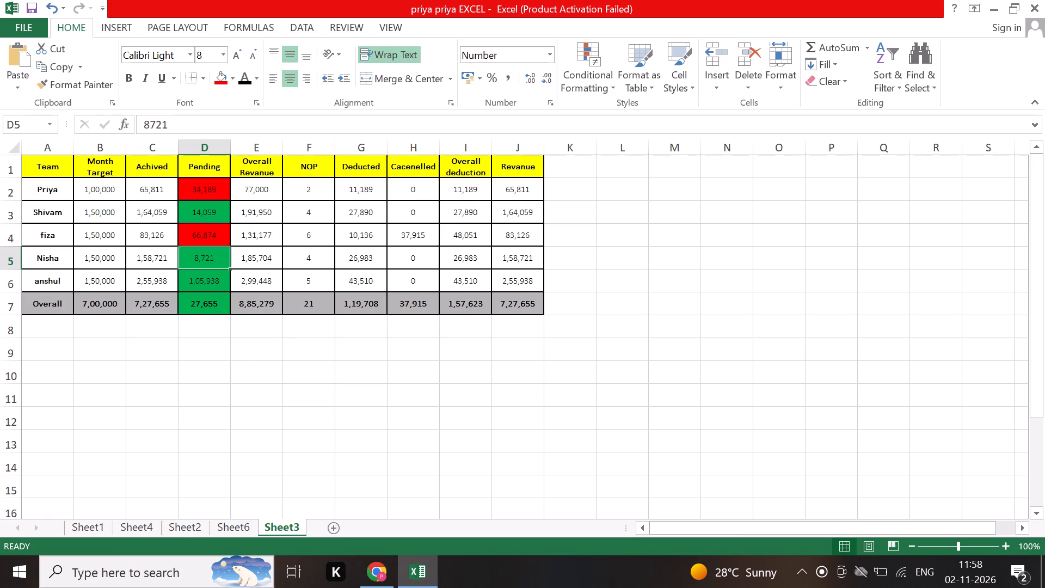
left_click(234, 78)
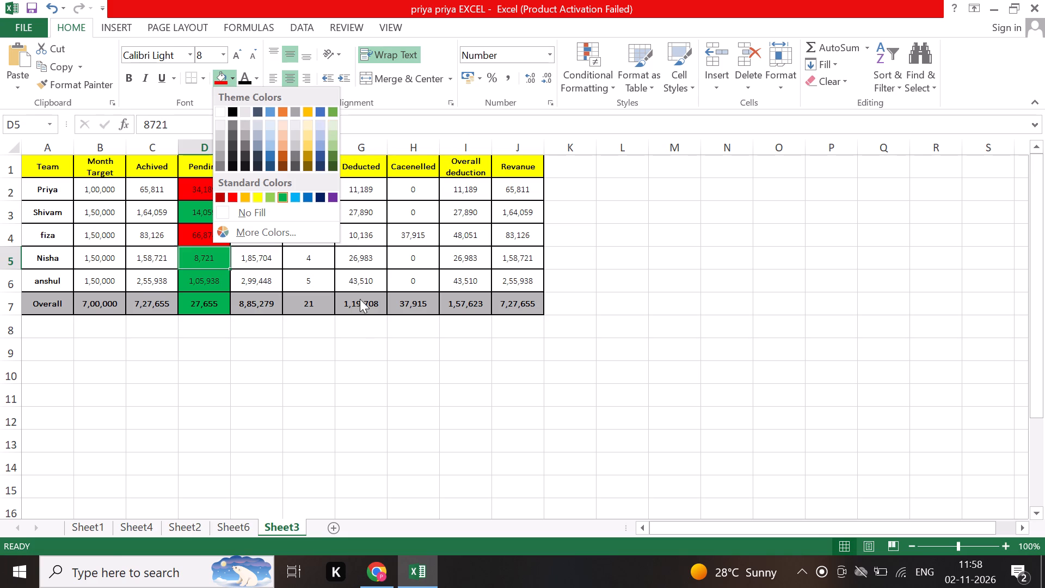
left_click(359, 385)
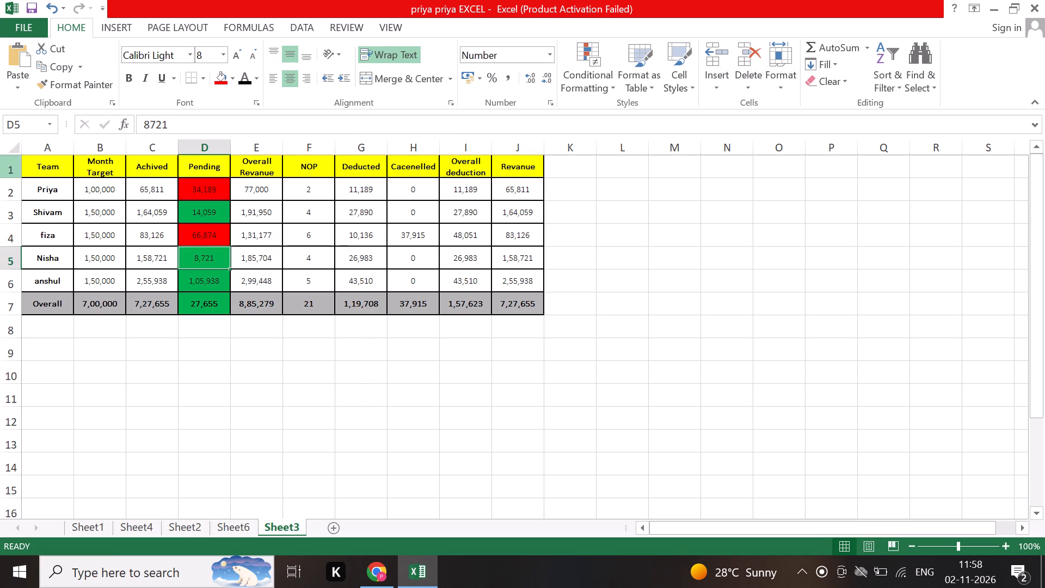
Copy the whole formatted team summary table, A1:J7, from Sheet3.
left_click(41, 168)
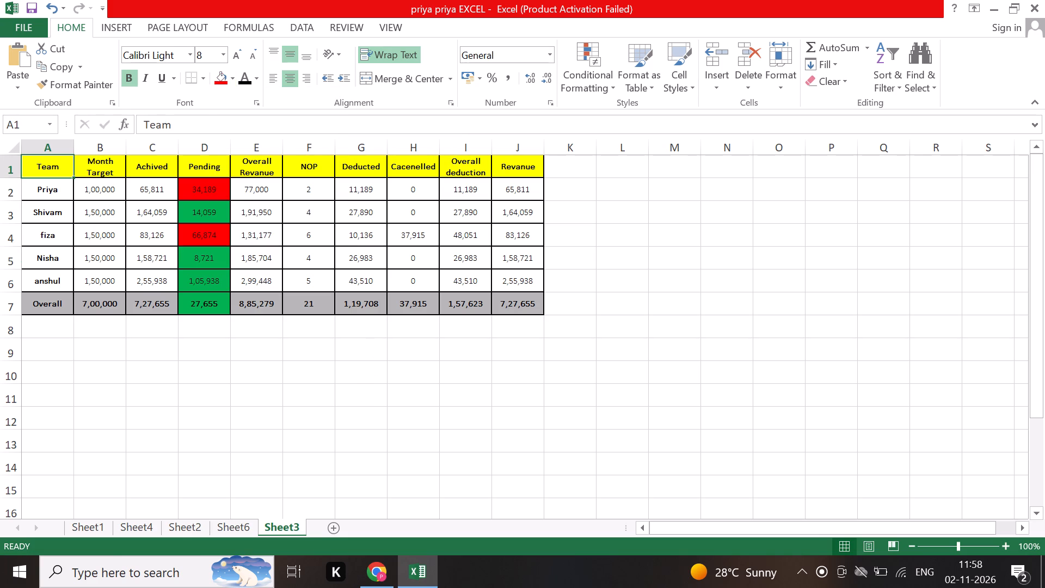
key("shift+Right")
key("shift+Right")
key("shift+Right")
key("shift+Right")
key("shift+Right")
key("shift+Right")
key("shift+Right")
key("shift+Right")
key("shift+Right")
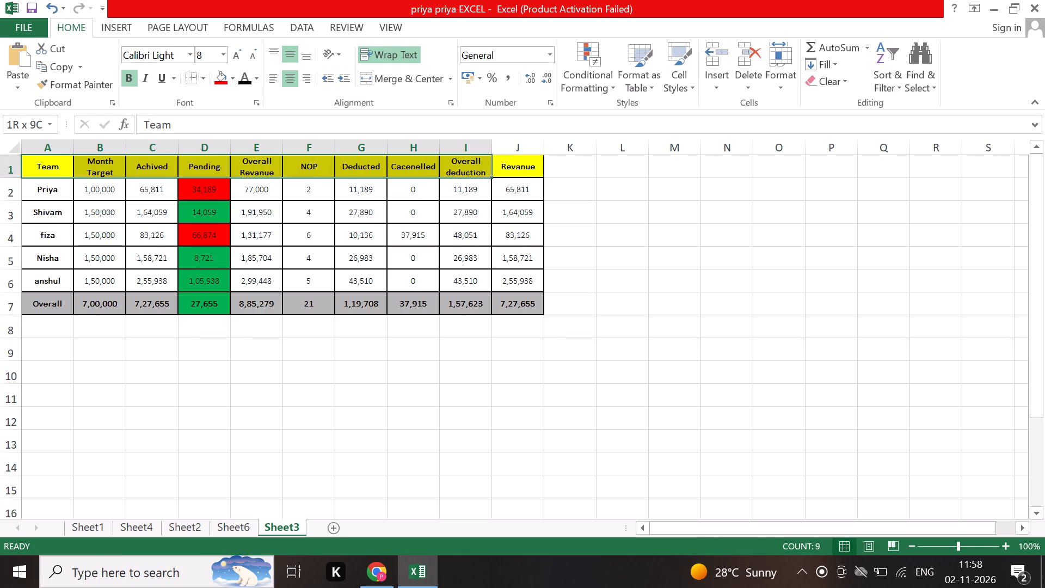
key("shift+Down")
key("shift+Down")
key("shift+Down")
key("shift+Down")
key("shift+Down")
key("shift+Down")
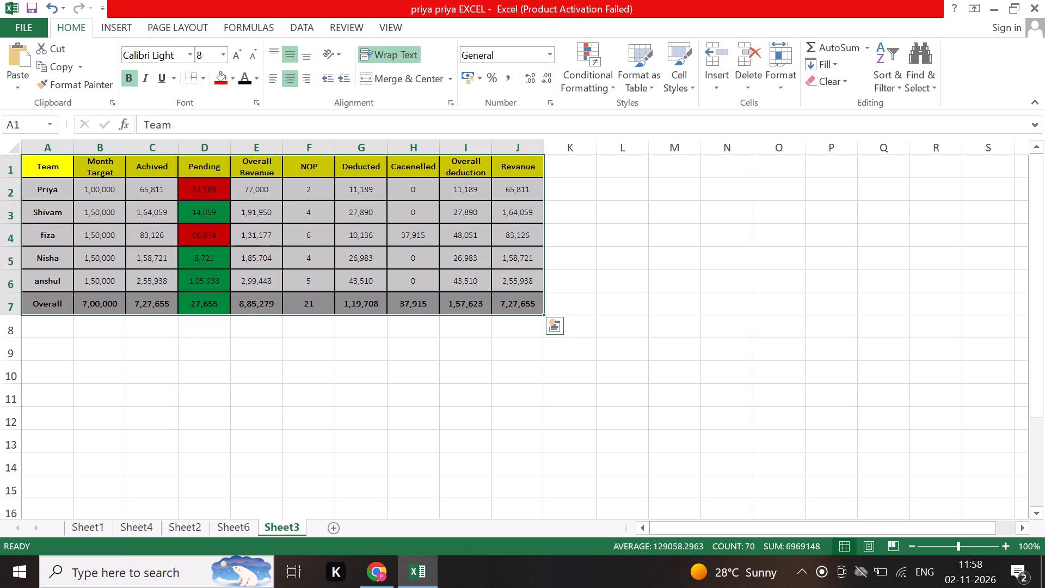
key("ctrl+c")
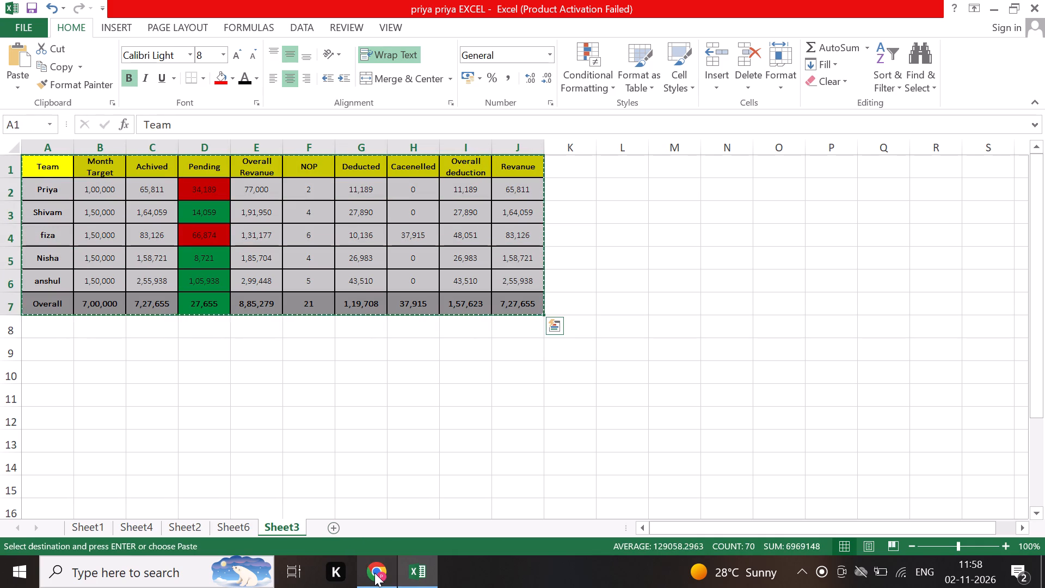
Switch to the Team Priya spreadsheet in Chrome, paste the copied table over the october revenue summary at A1, and save.
left_click(374, 573)
left_click(44, 192)
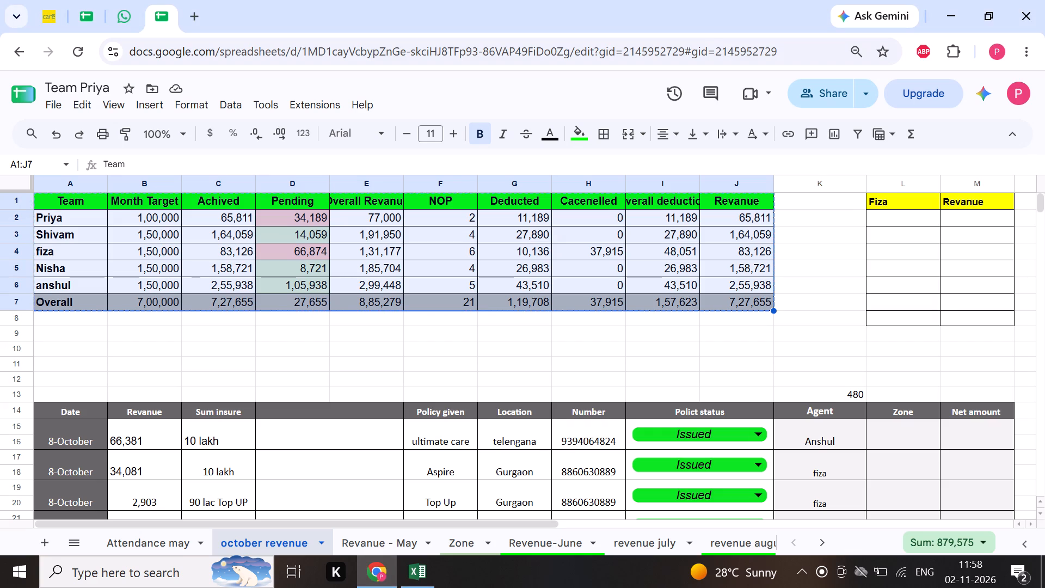
left_click(53, 203)
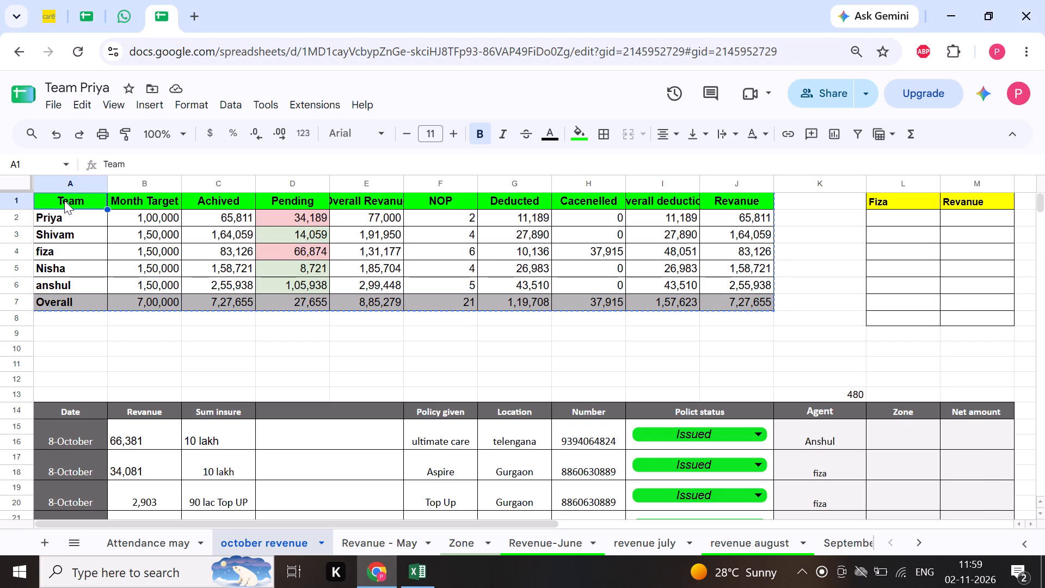
key("ctrl+v")
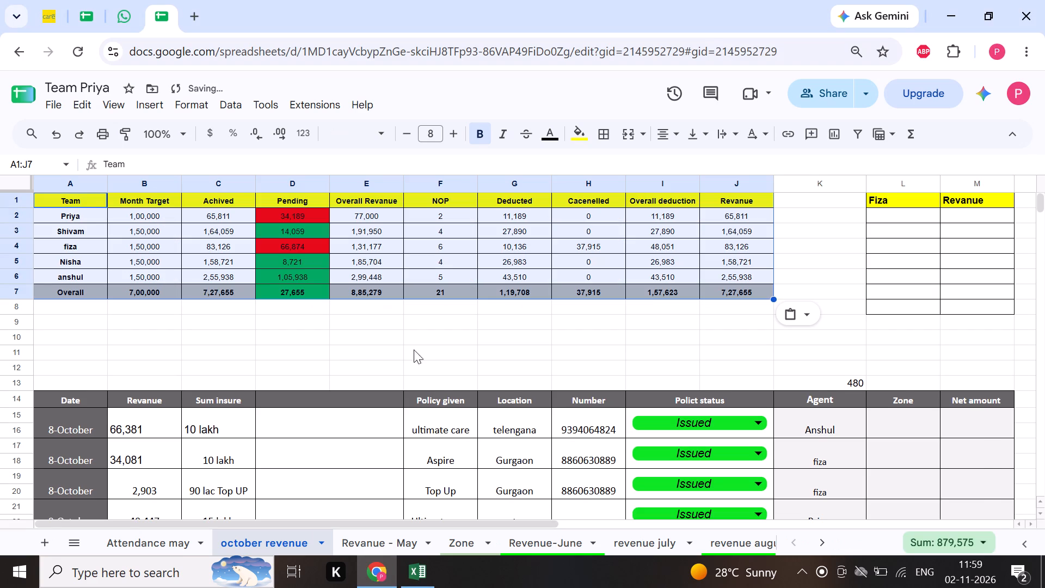
left_click(419, 361)
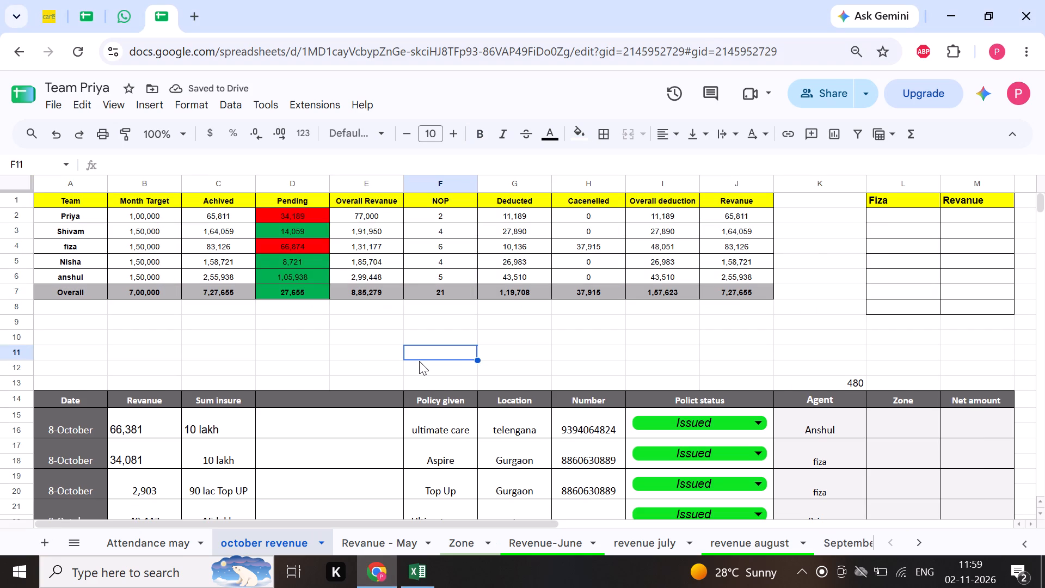
left_click(195, 349)
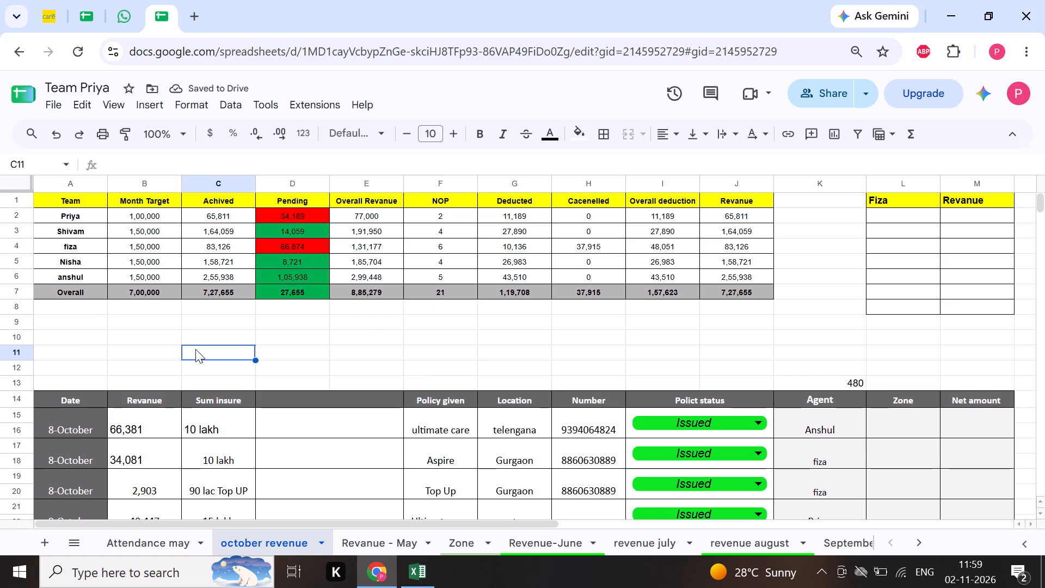
key("ctrl+s")
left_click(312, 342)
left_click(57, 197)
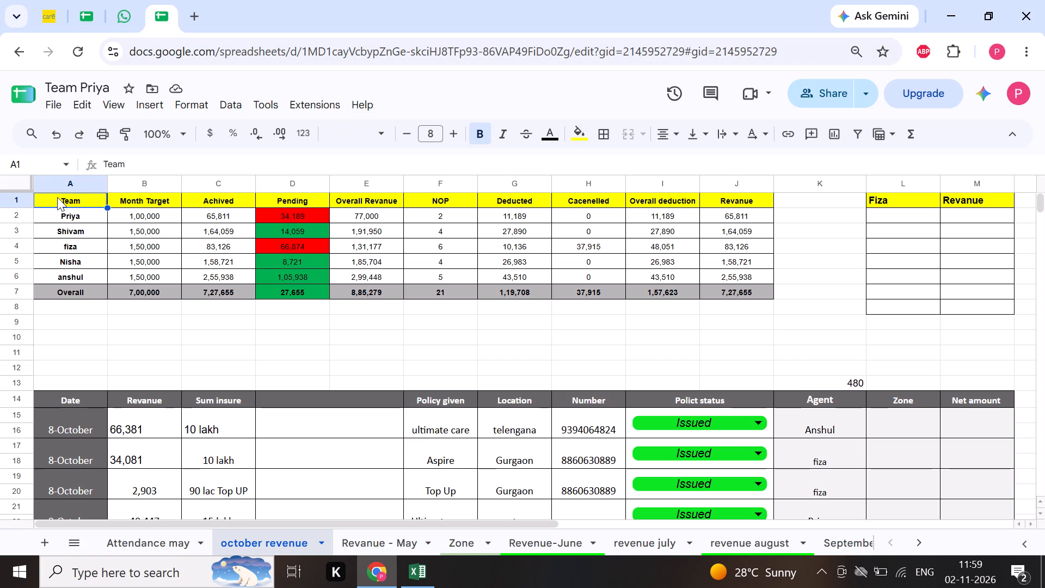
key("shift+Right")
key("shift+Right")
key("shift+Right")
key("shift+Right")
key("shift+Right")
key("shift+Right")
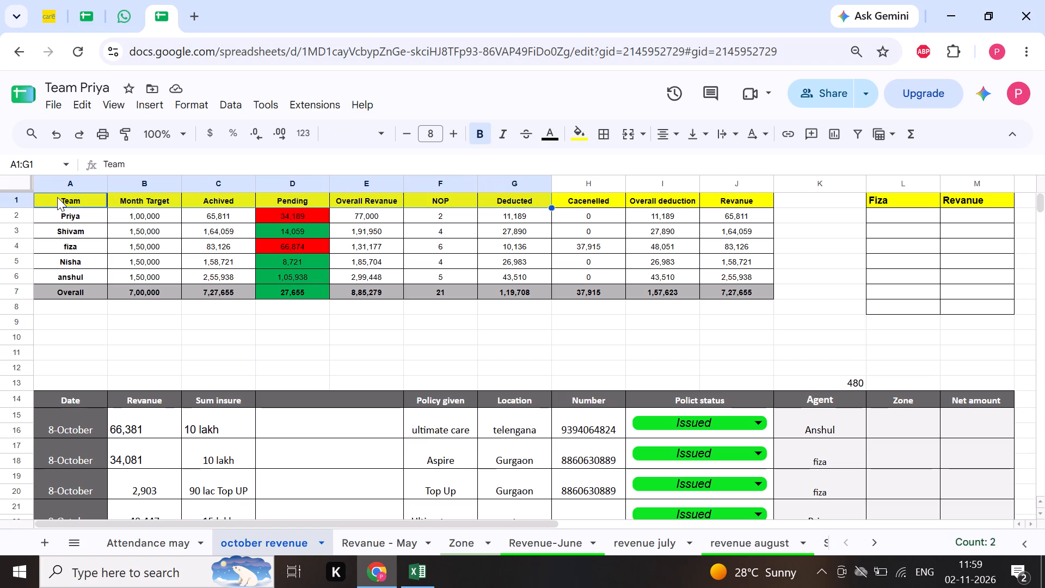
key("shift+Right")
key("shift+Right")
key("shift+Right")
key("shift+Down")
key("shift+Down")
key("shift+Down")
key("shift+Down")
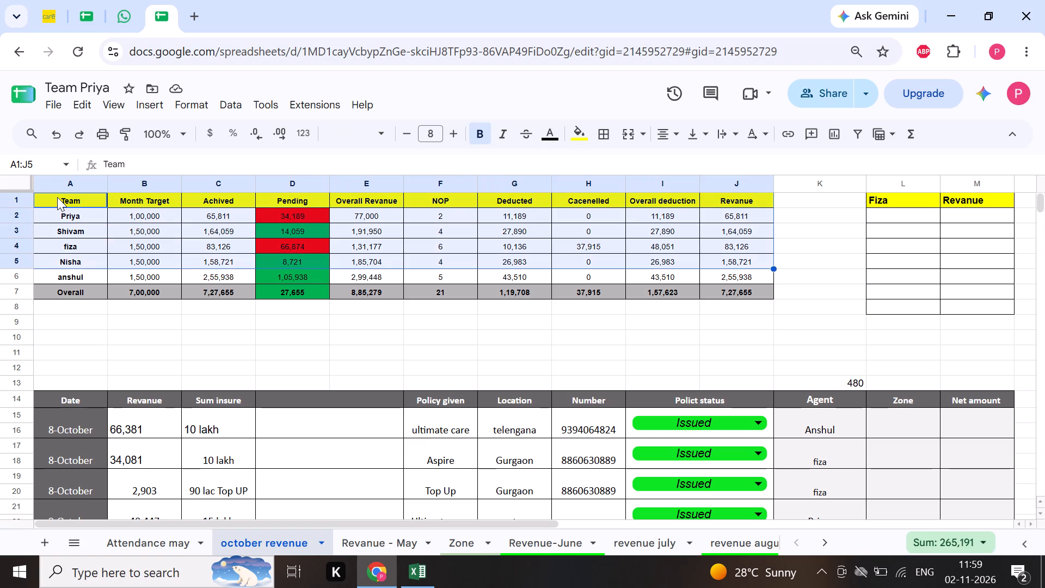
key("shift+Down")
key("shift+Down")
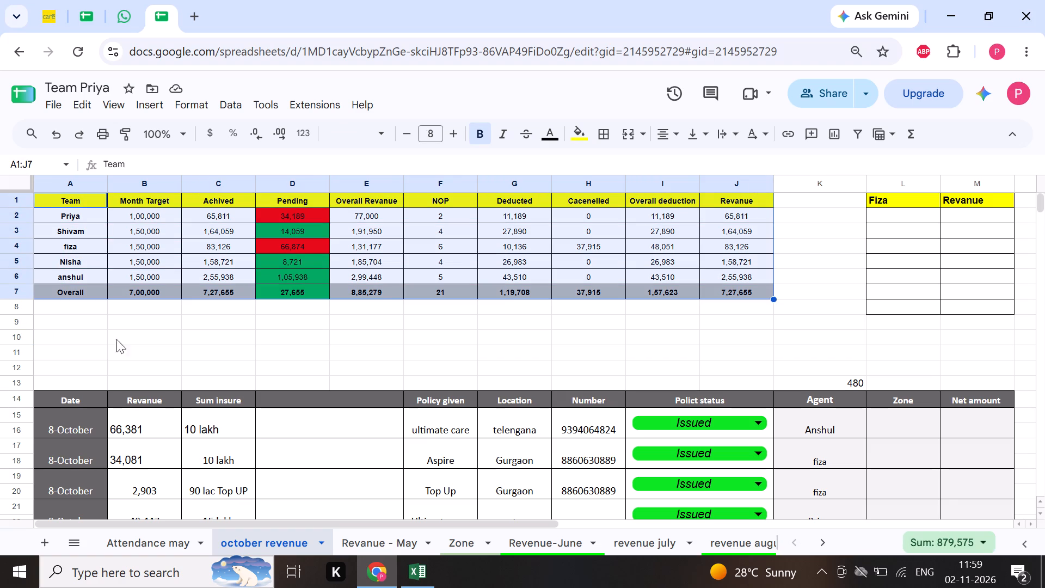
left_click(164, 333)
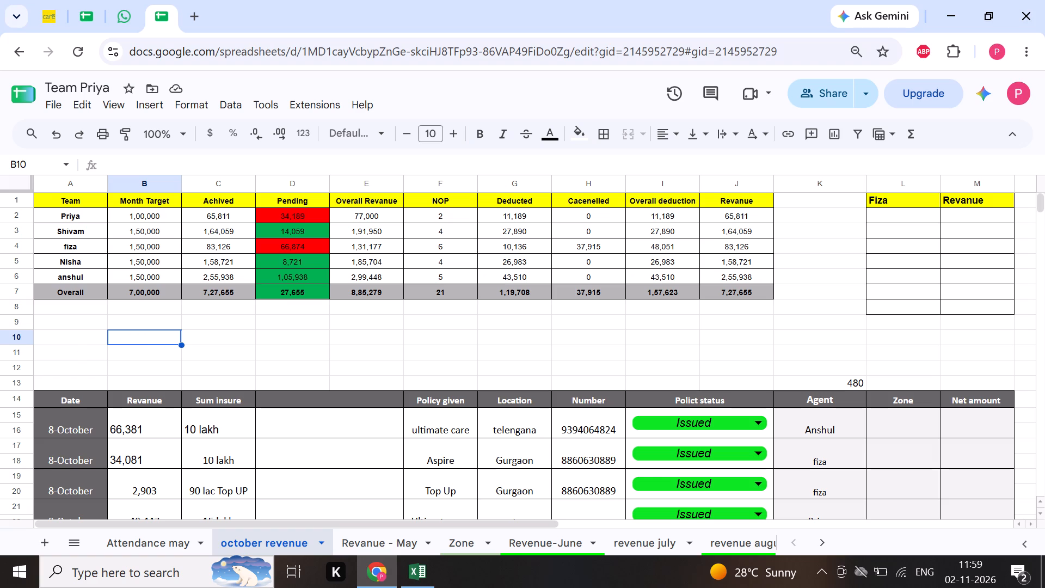
Capture a rectangular screen snip tightly around the october revenue summary table, from the Team header to the Overall row's Revanue total.
key("shift+super+s")
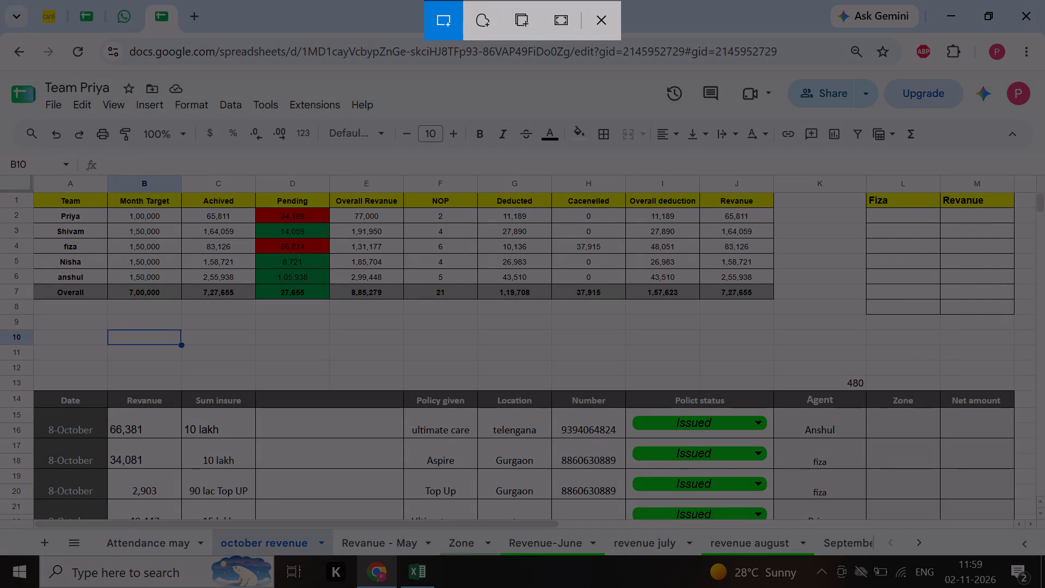
left_click_drag(32, 191, 207, 284)
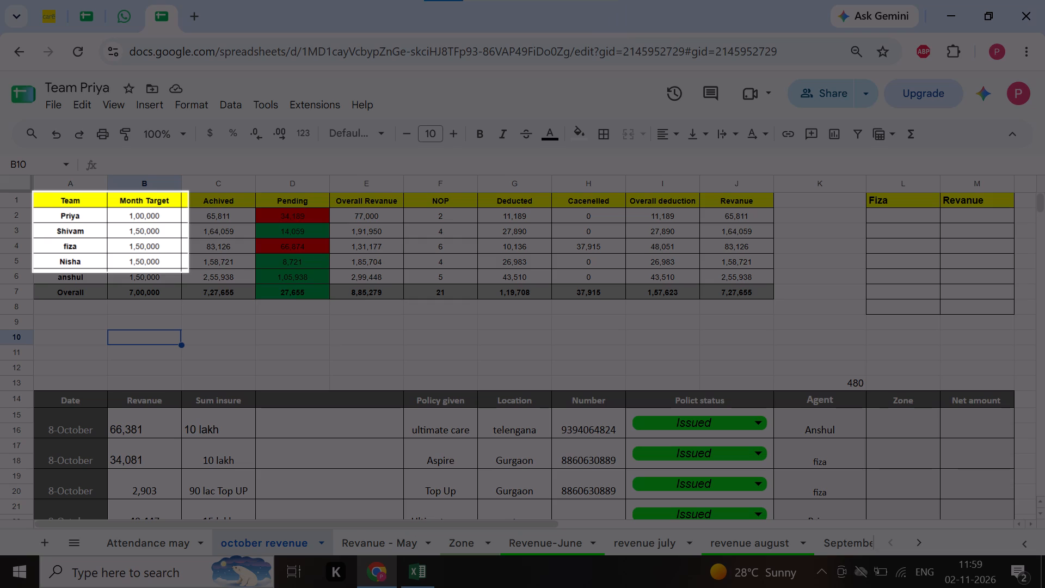
left_click_drag(207, 284, 784, 308)
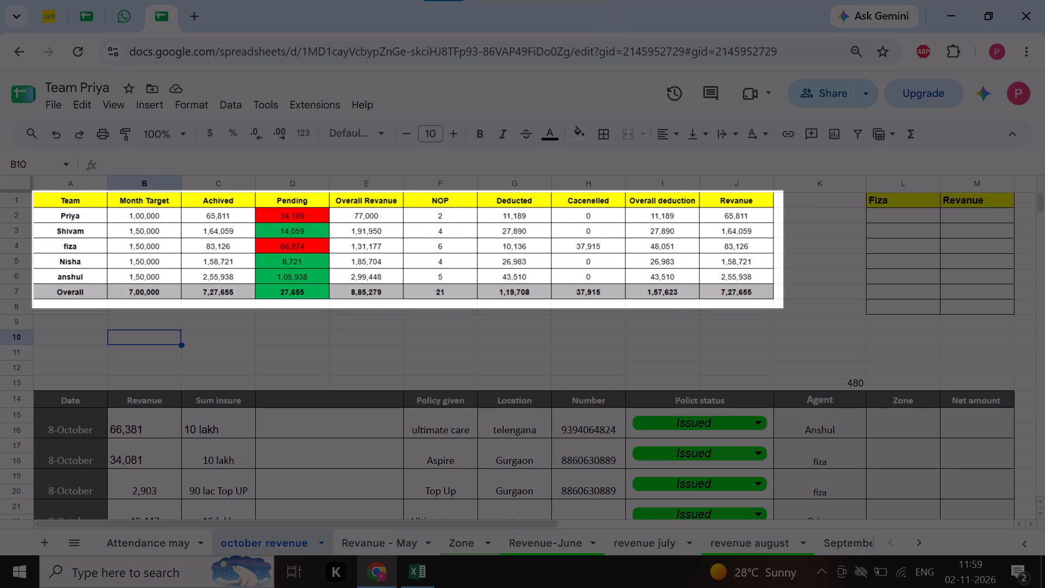
left_click_drag(784, 308, 774, 298)
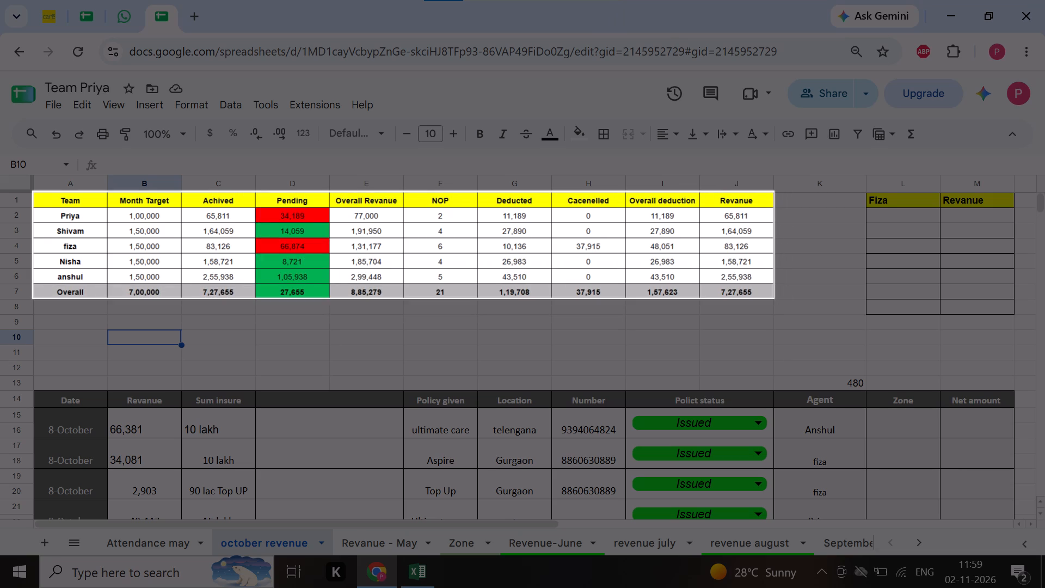
left_click_drag(774, 298, 774, 298)
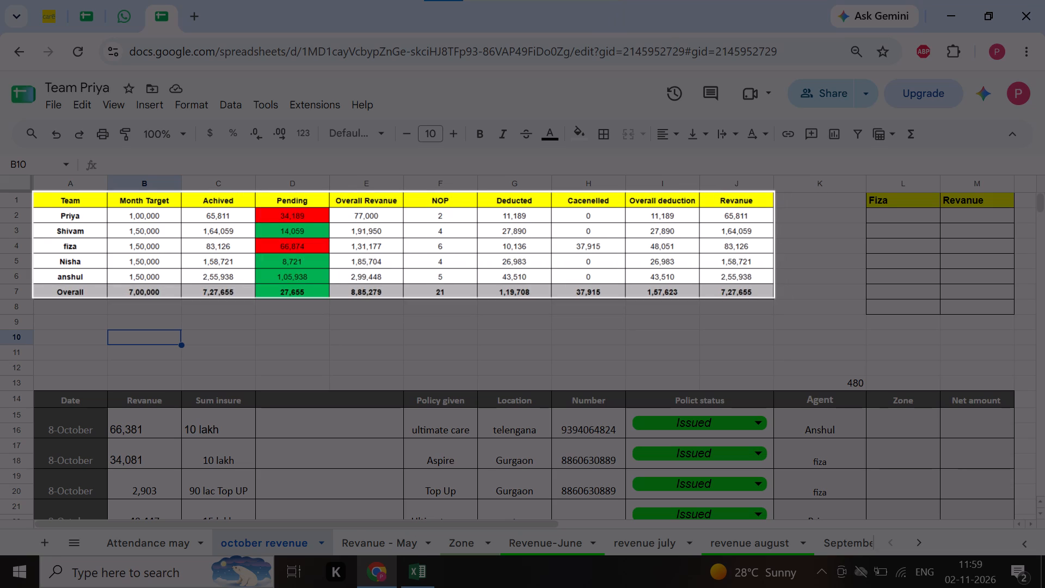
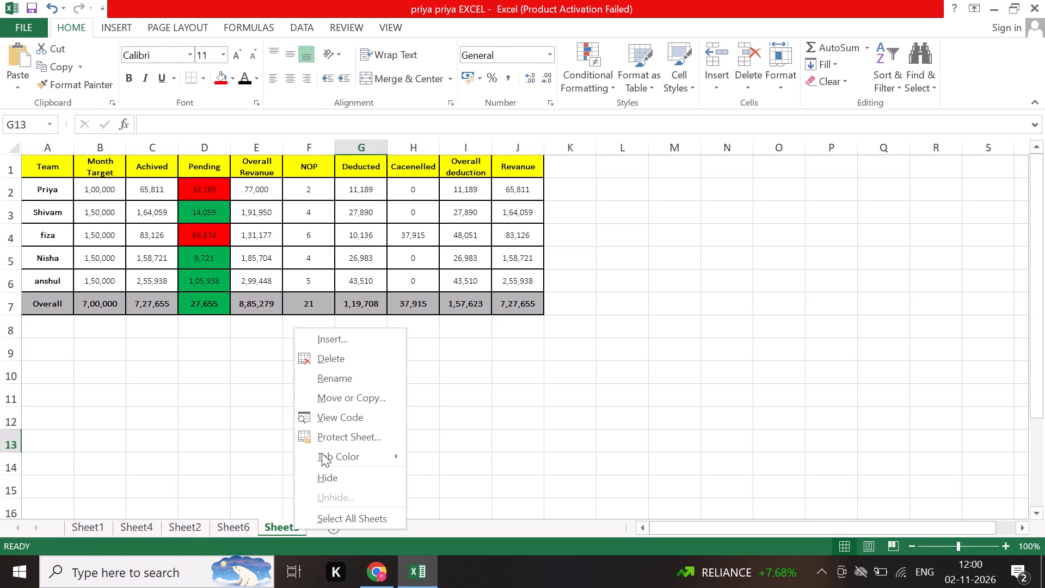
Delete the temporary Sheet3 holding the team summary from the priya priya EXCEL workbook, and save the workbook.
left_click(373, 359)
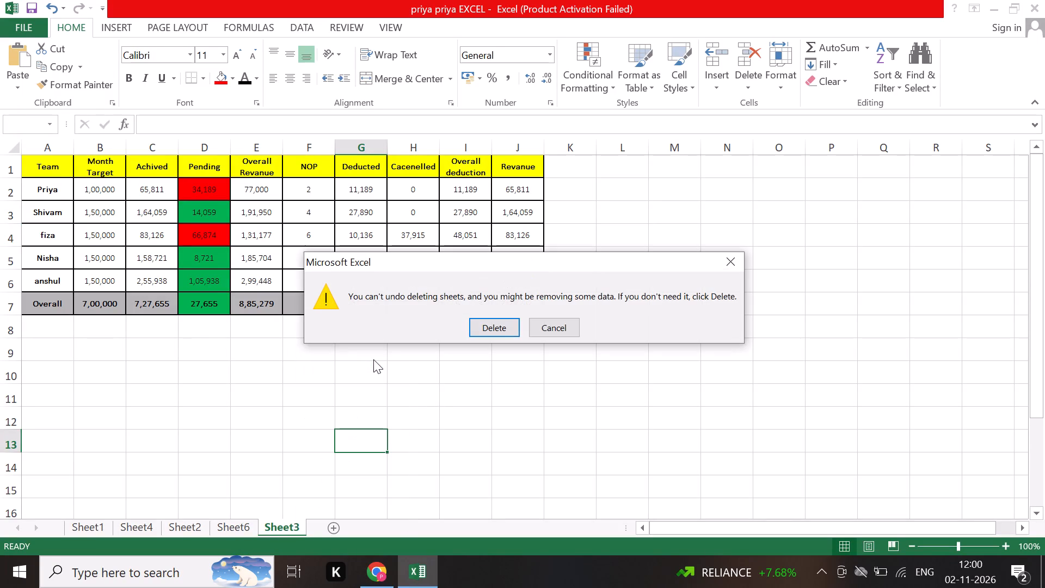
left_click(503, 317)
left_click(518, 346)
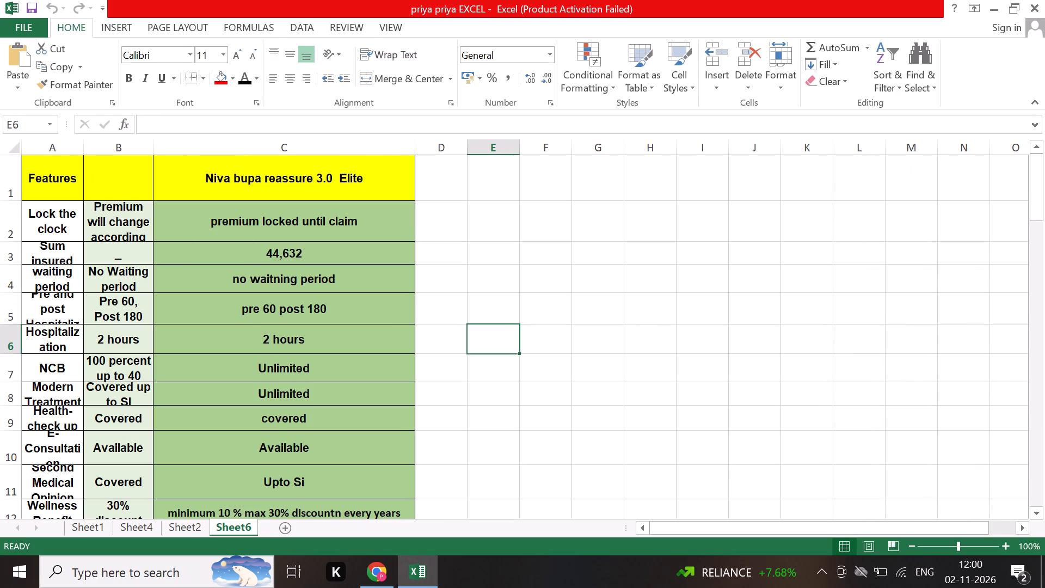
key("ctrl+s")
Lock the Windows session.
key("super+l")
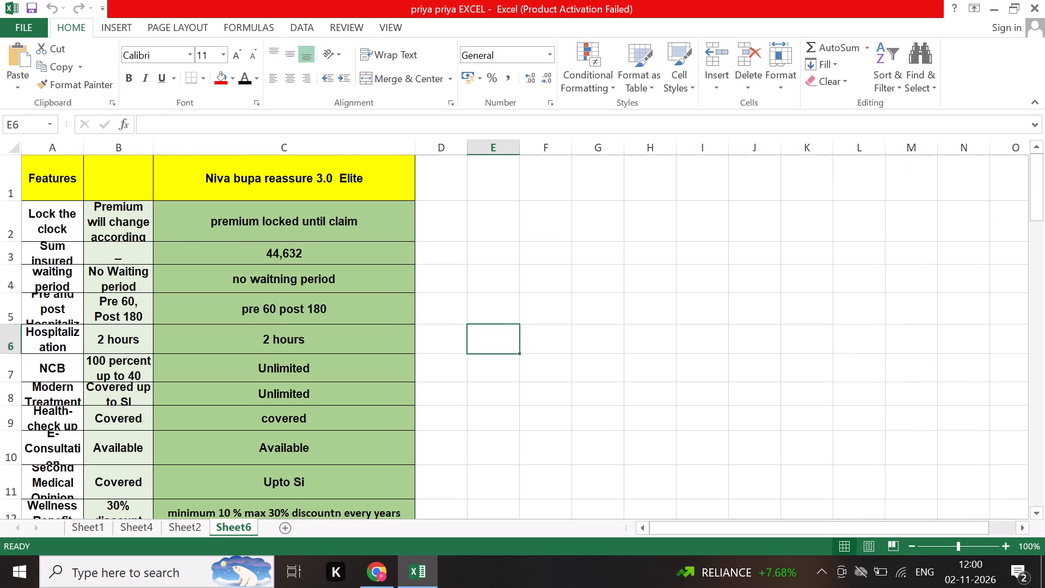